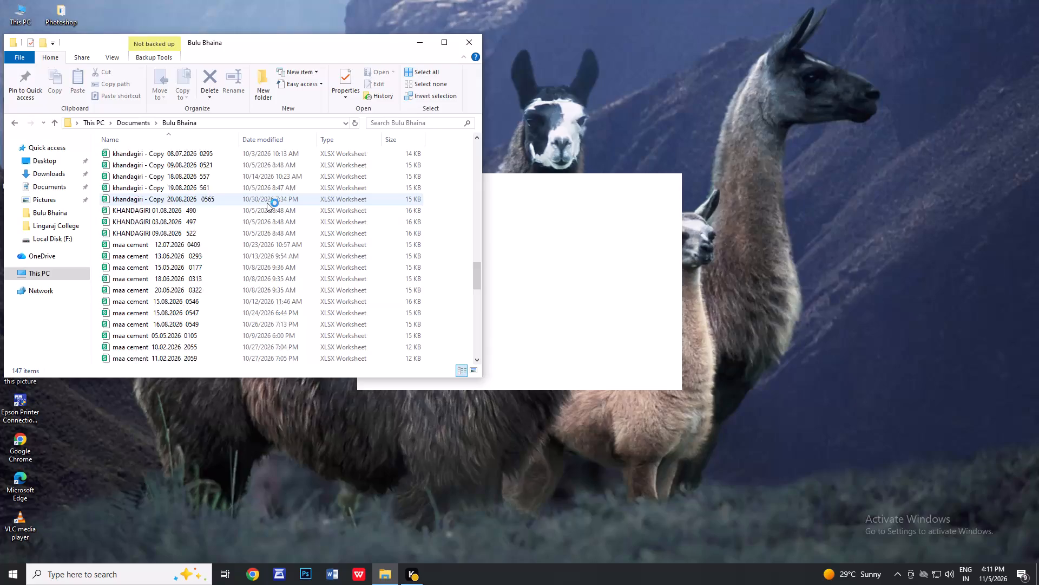
# Look through the Bulu Bhaina folder's workbooks for the aum som electrical invoices.
pyautogui.scroll(-11, 267, 202)
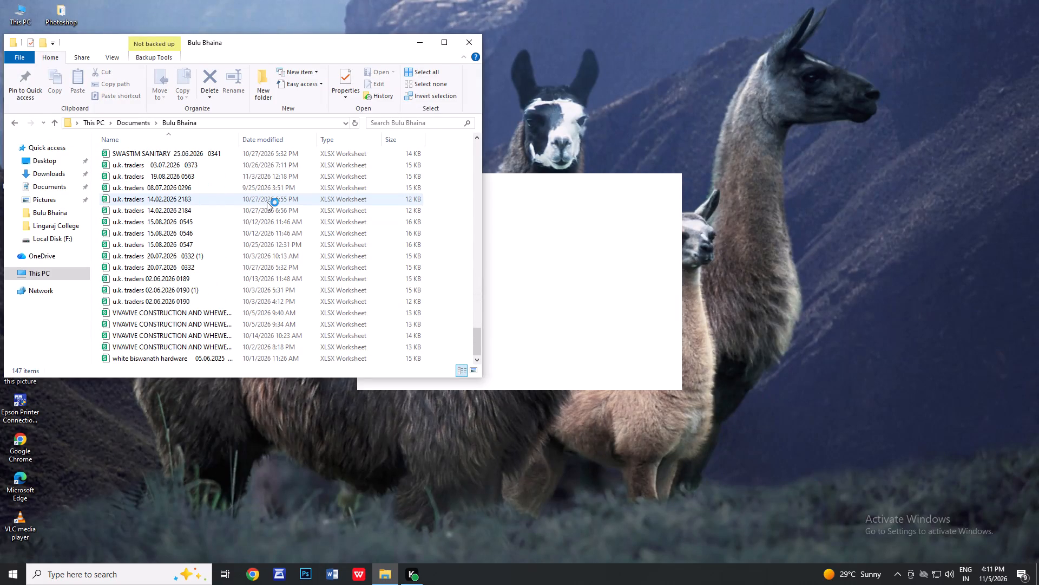
pyautogui.scroll(-6, 267, 202)
pyautogui.scroll(7, 248, 240)
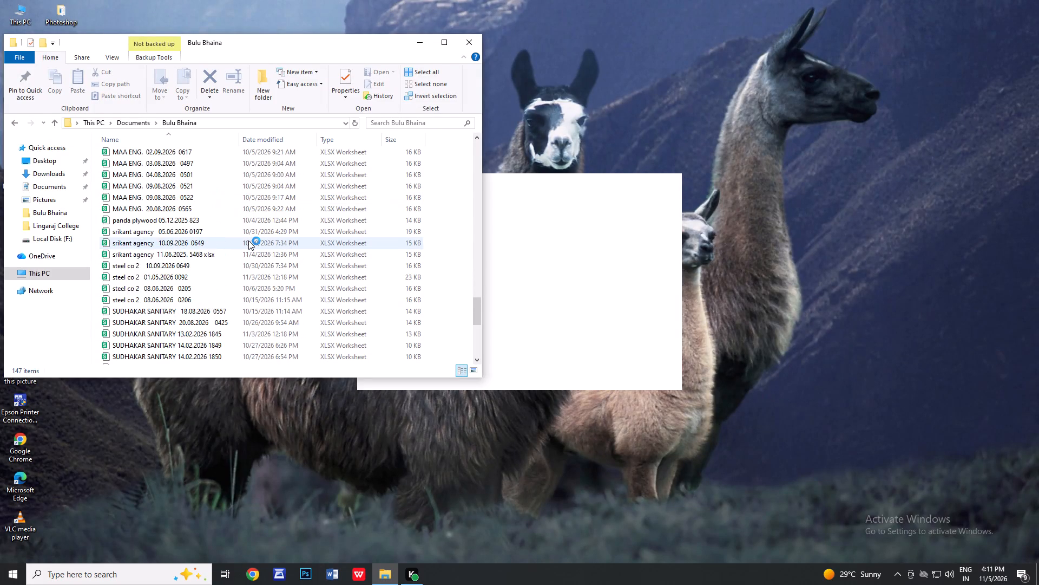
pyautogui.scroll(6, 248, 240)
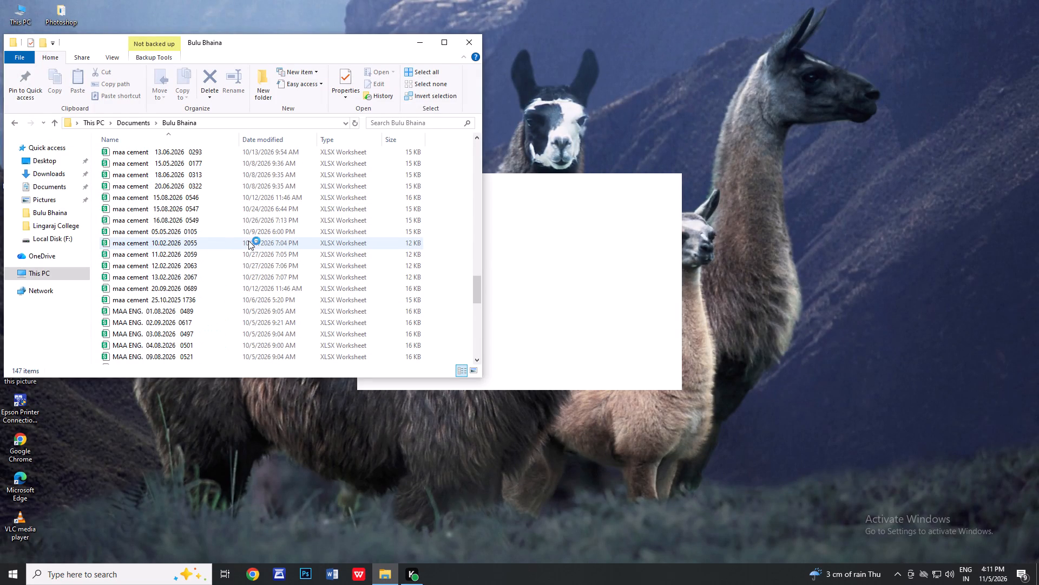
pyautogui.scroll(8, 248, 240)
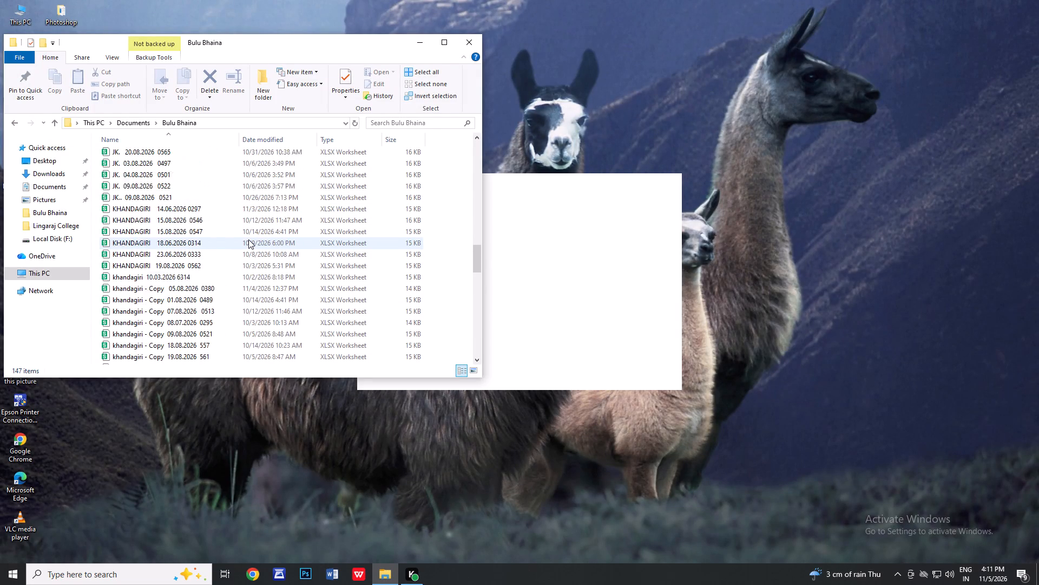
pyautogui.scroll(8, 248, 239)
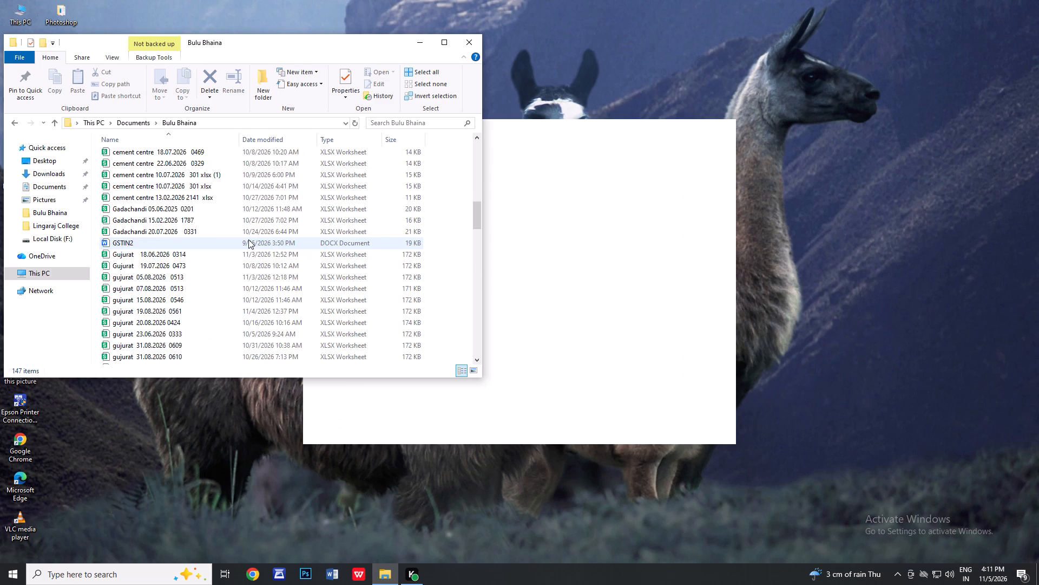
pyautogui.scroll(8, 248, 239)
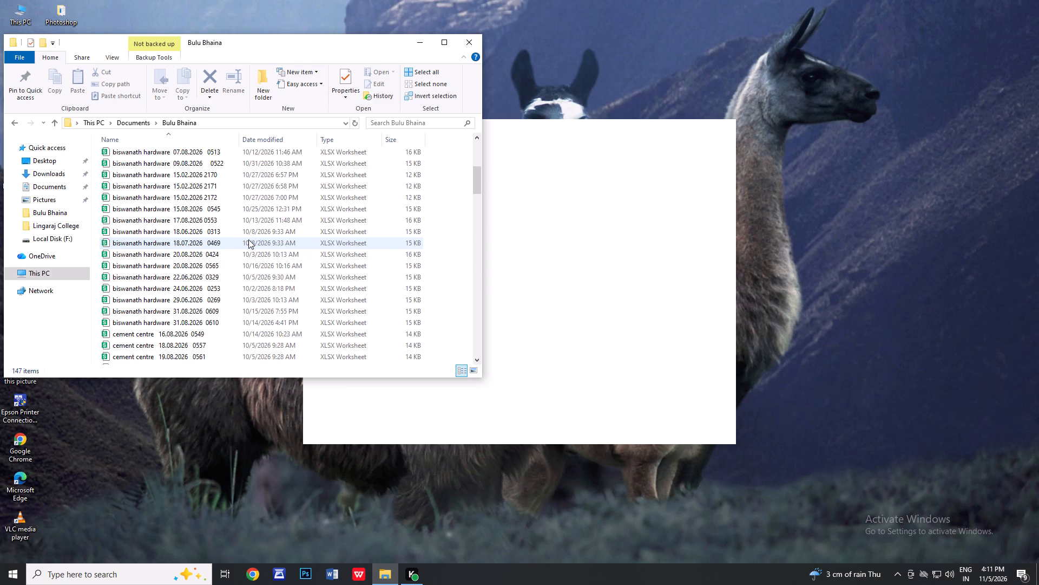
pyautogui.scroll(4, 248, 239)
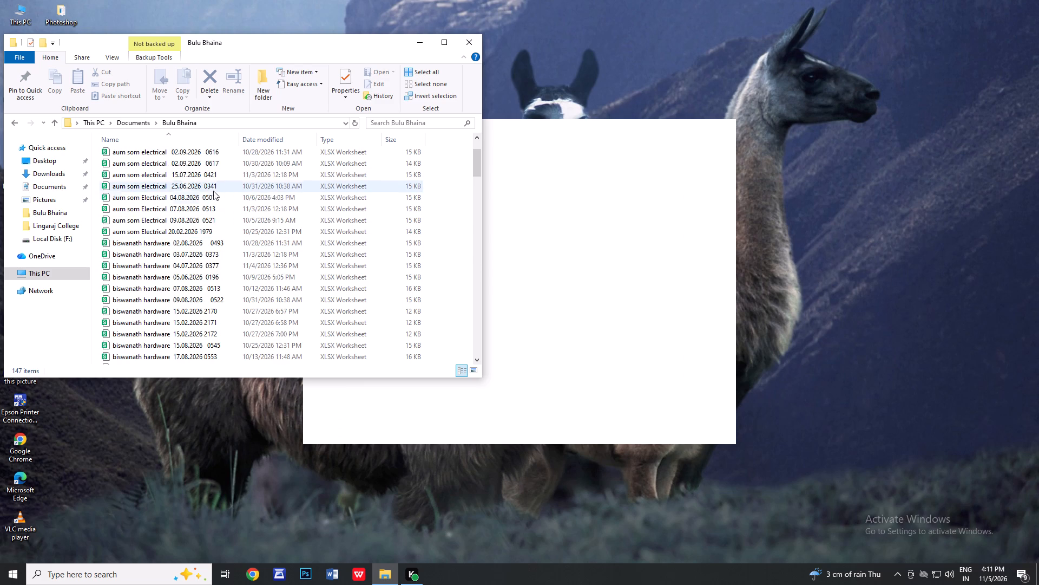
# Open the workbook "aum som electrical 02.09.2026 0617" in Excel 2016, dismiss the activation wizard, check the invoice and close it.
pyautogui.rightClick(180, 163)
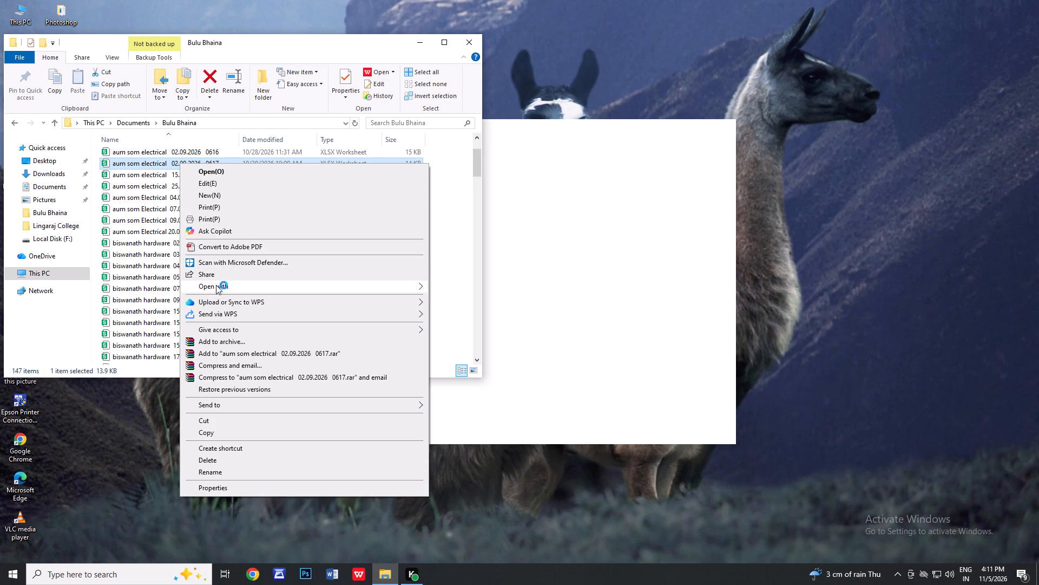
pyautogui.click(216, 285)
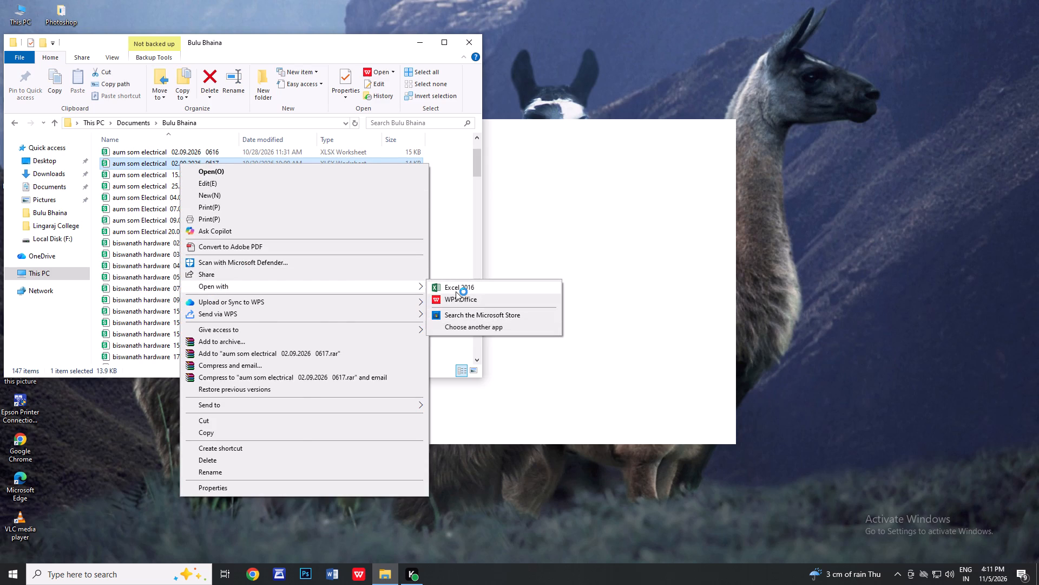
pyautogui.click(456, 291)
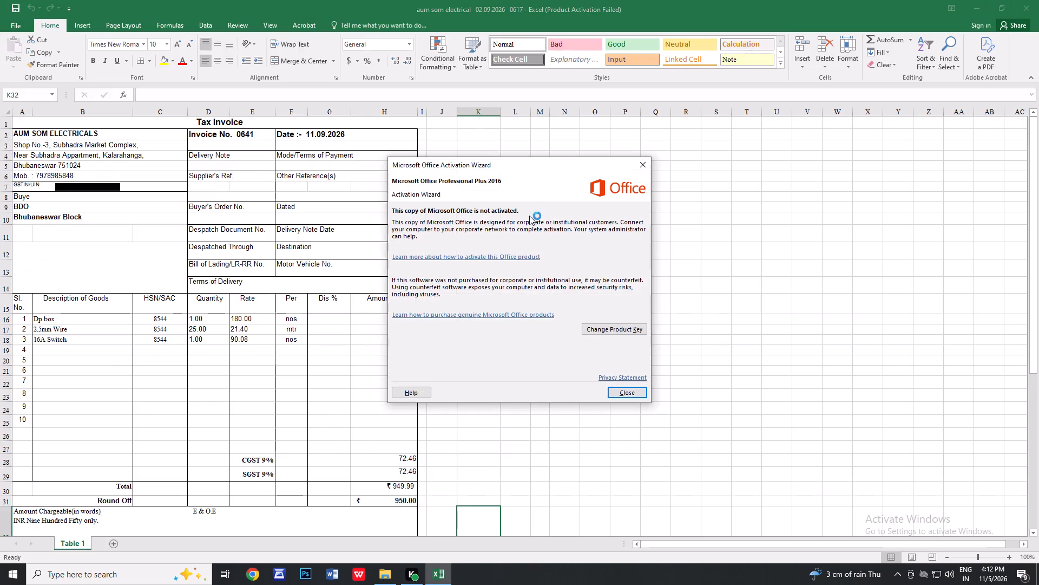
pyautogui.click(616, 395)
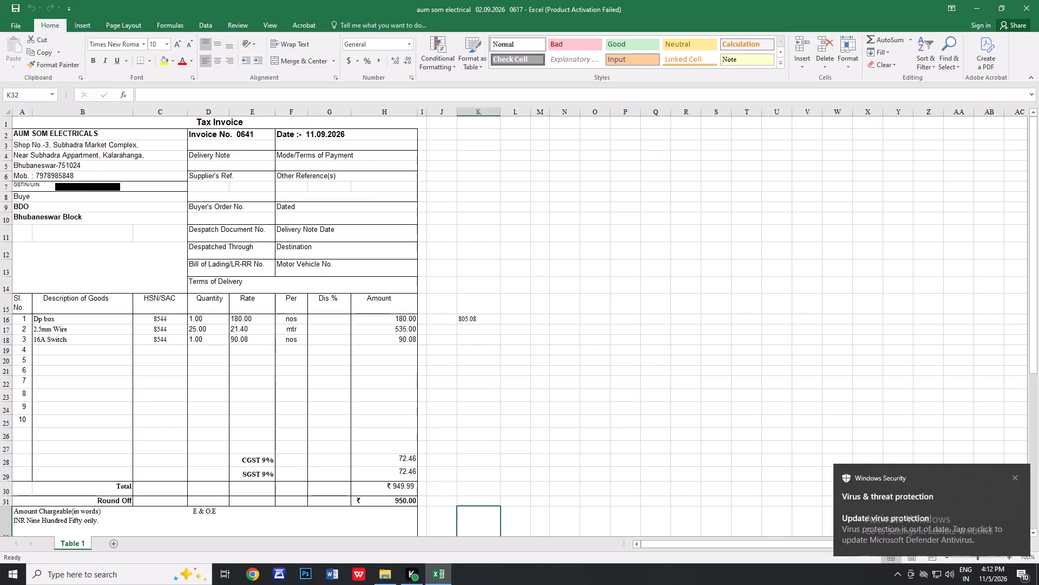
pyautogui.click(1038, 0)
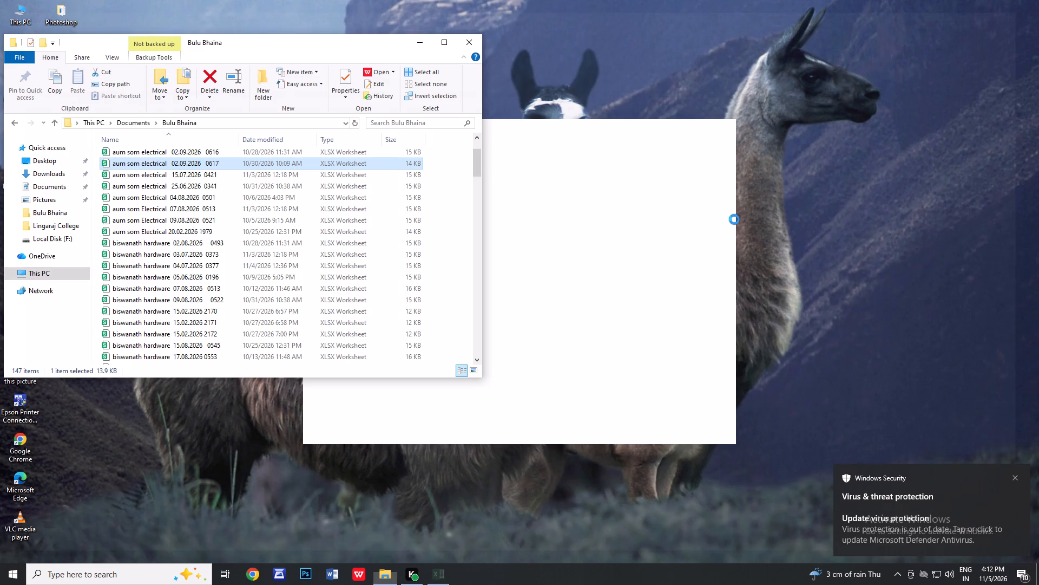
# Open the workbook "aum som 06.06.2025 0195" in Excel 2016, dismiss the activation wizard, check the invoice and close it.
pyautogui.scroll(2, 212, 191)
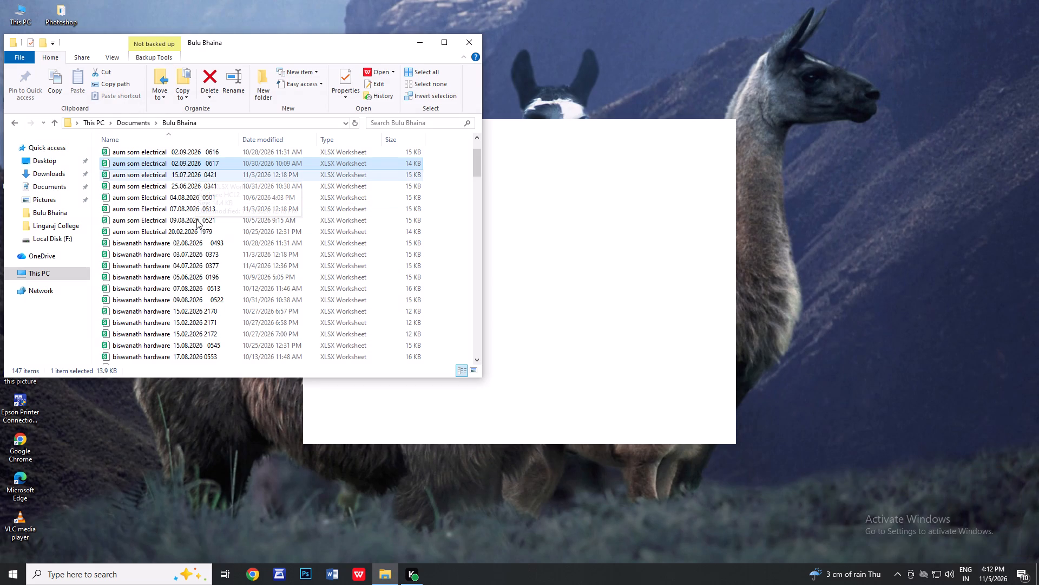
pyautogui.scroll(2, 196, 220)
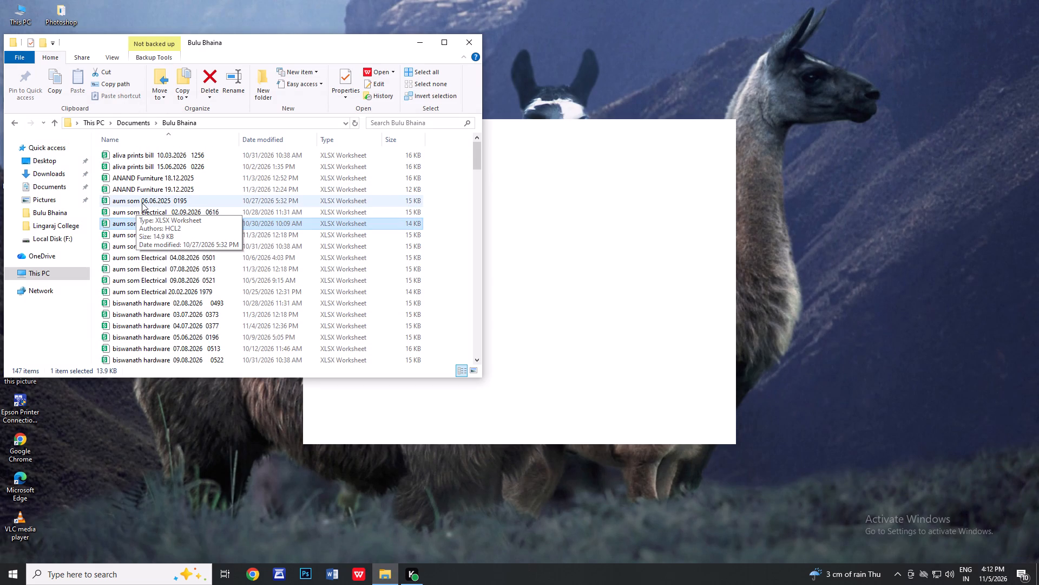
pyautogui.rightClick(142, 203)
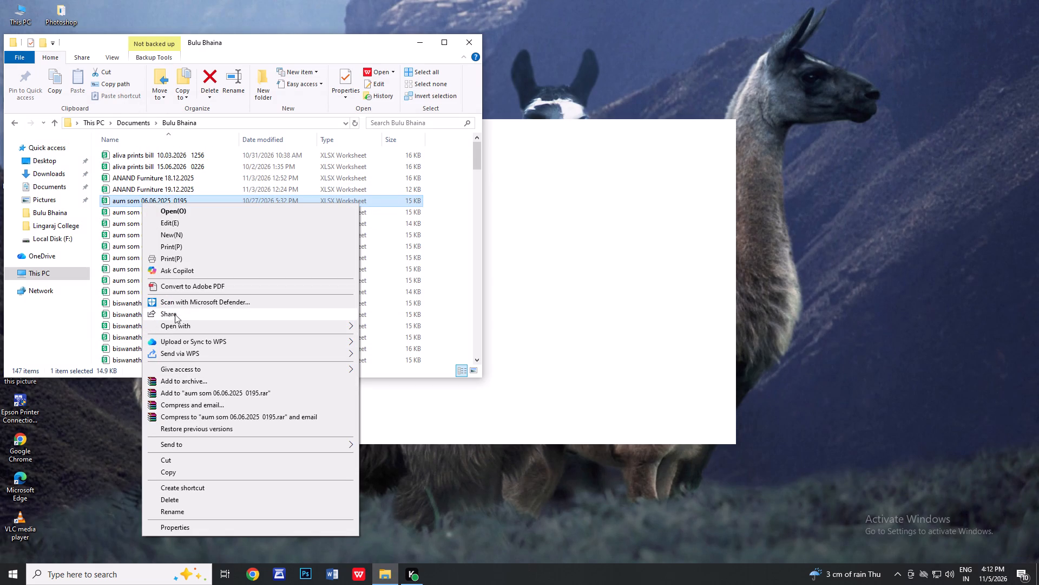
pyautogui.click(172, 324)
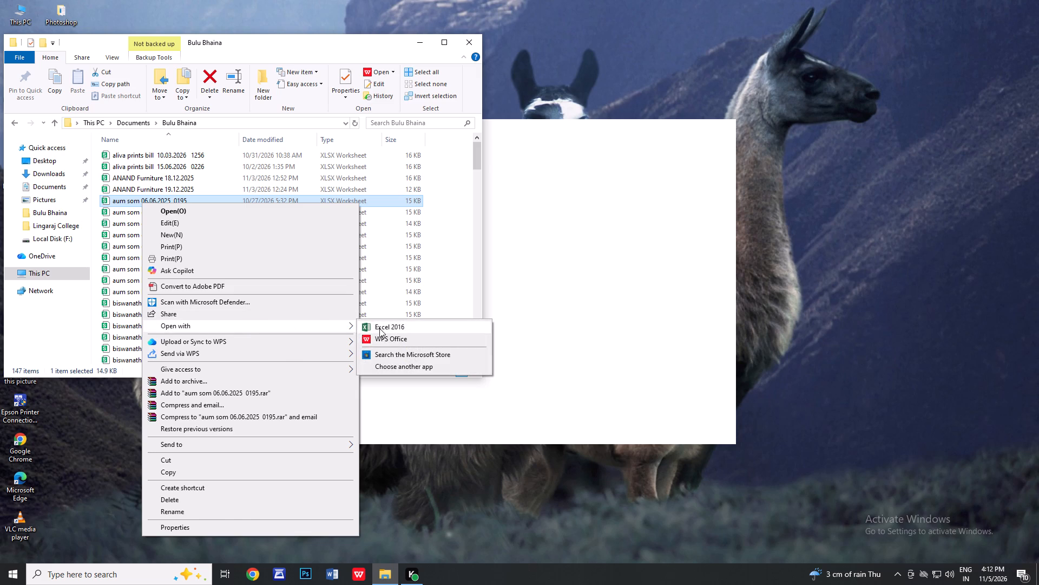
pyautogui.click(379, 328)
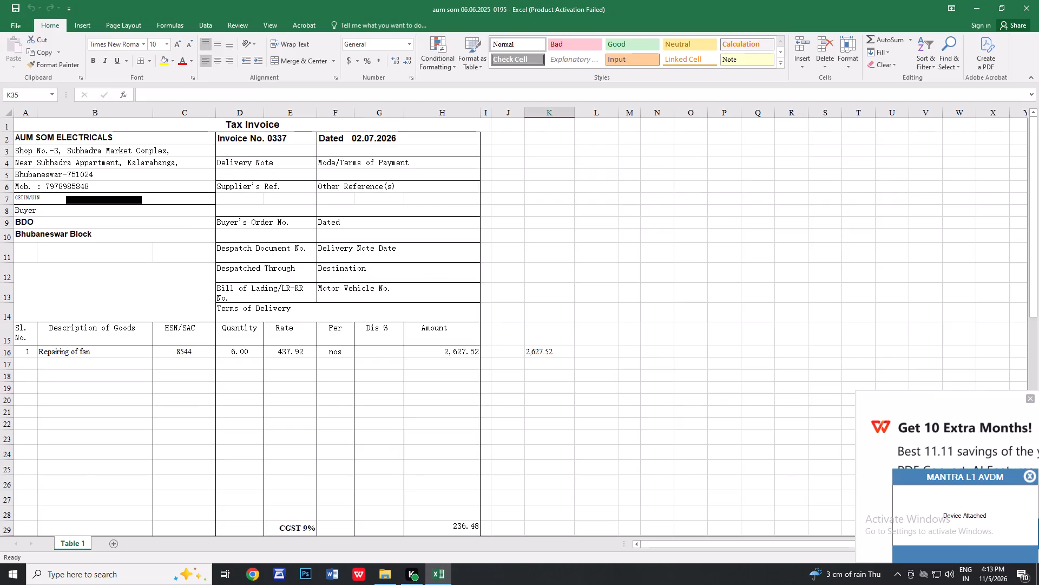
pyautogui.click(623, 395)
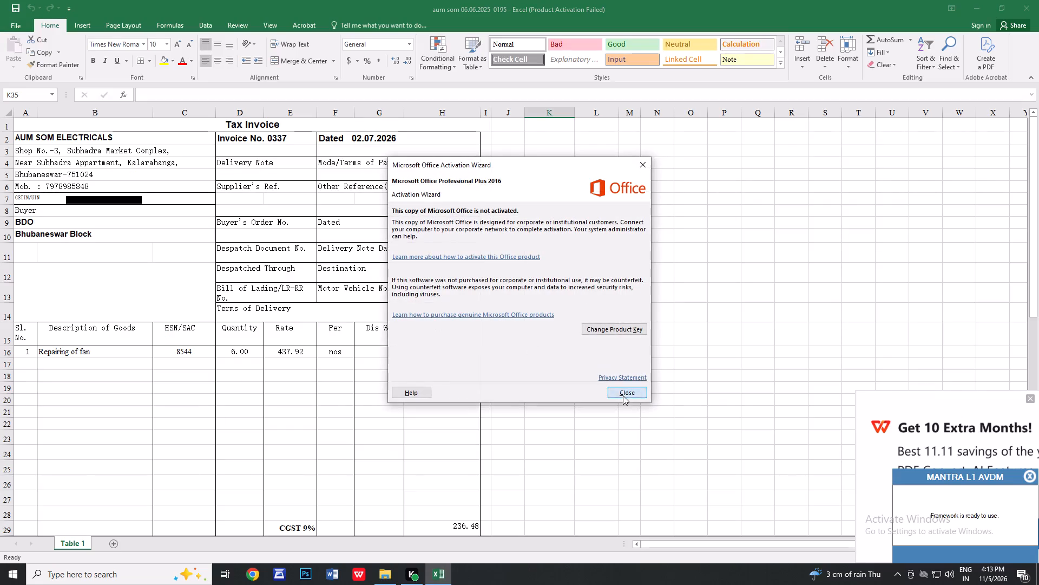
pyautogui.click(1038, 0)
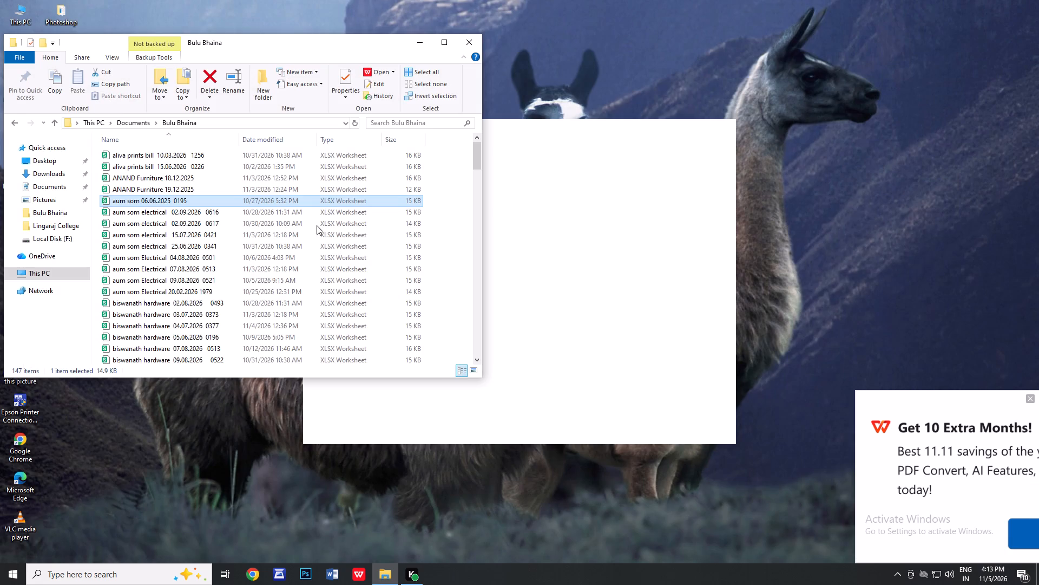
# Open the workbook "aum som electrical 15.07.2026 0421" in Excel 2016.
pyautogui.rightClick(130, 233)
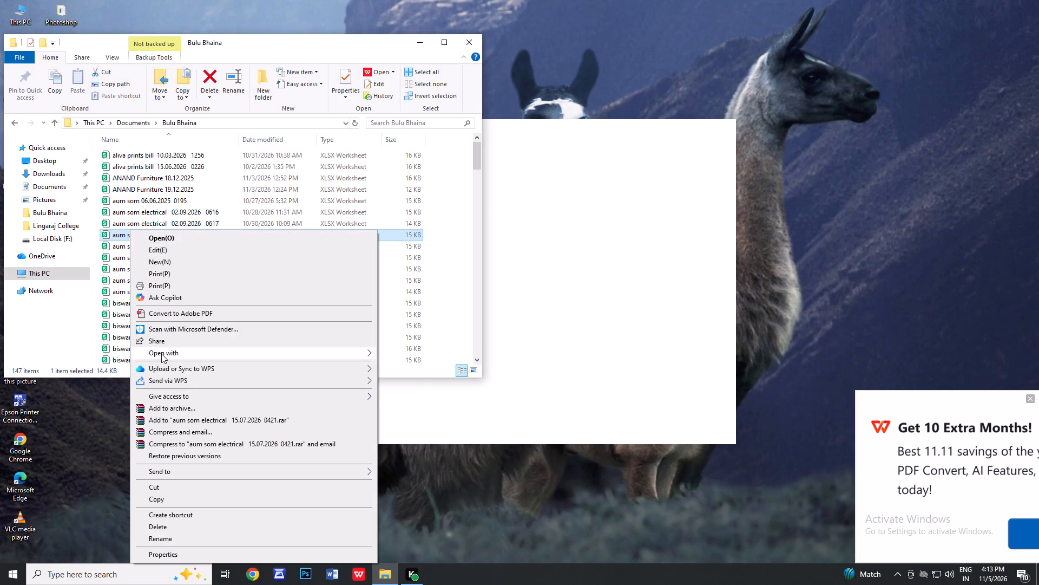
pyautogui.click(161, 354)
pyautogui.click(411, 353)
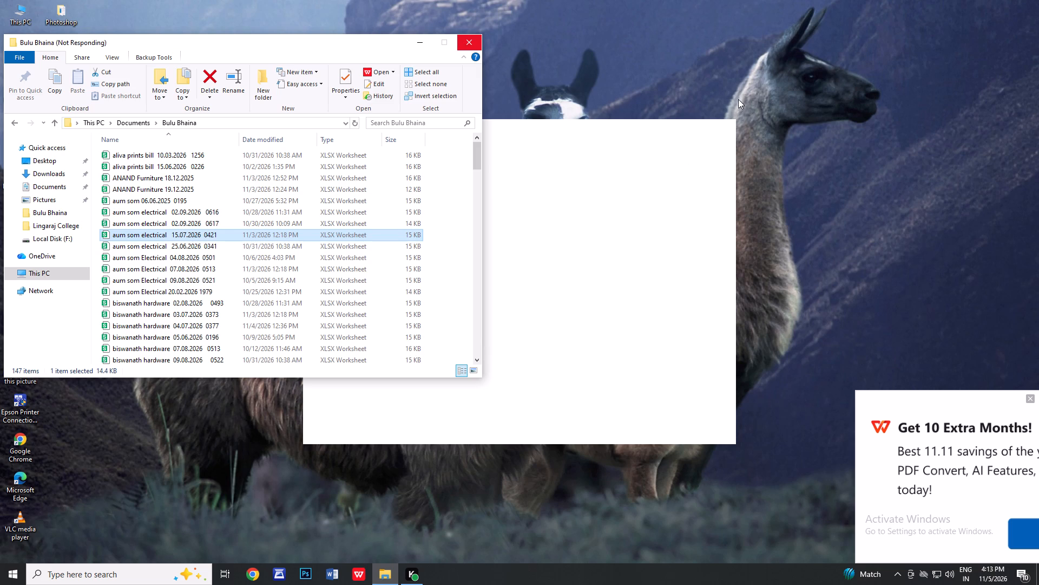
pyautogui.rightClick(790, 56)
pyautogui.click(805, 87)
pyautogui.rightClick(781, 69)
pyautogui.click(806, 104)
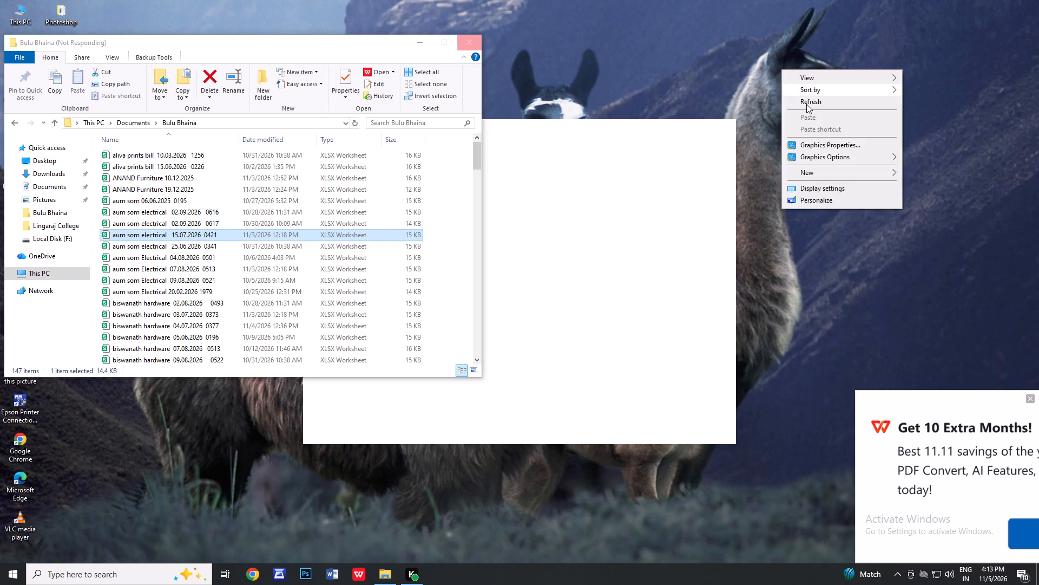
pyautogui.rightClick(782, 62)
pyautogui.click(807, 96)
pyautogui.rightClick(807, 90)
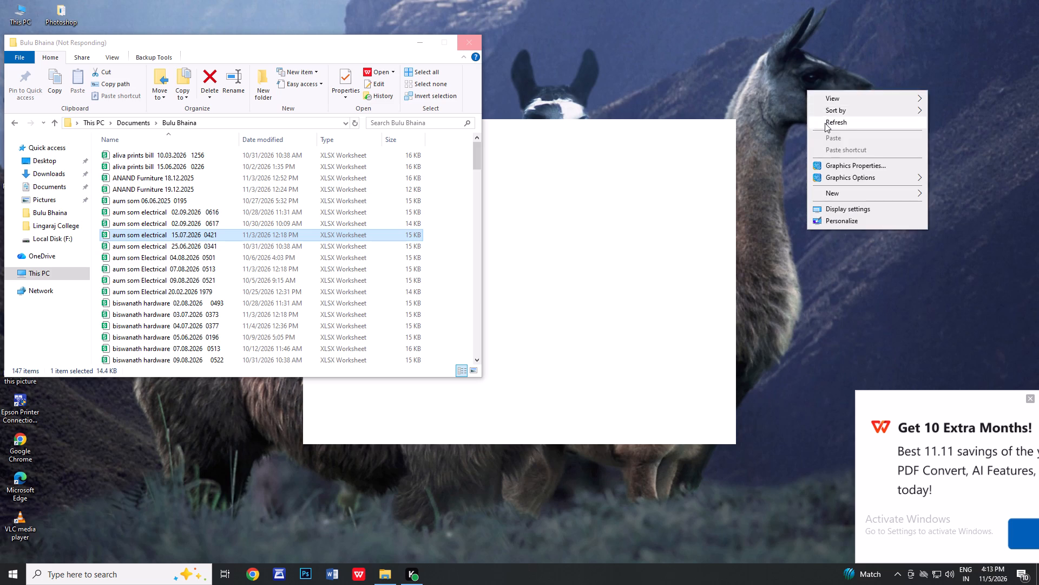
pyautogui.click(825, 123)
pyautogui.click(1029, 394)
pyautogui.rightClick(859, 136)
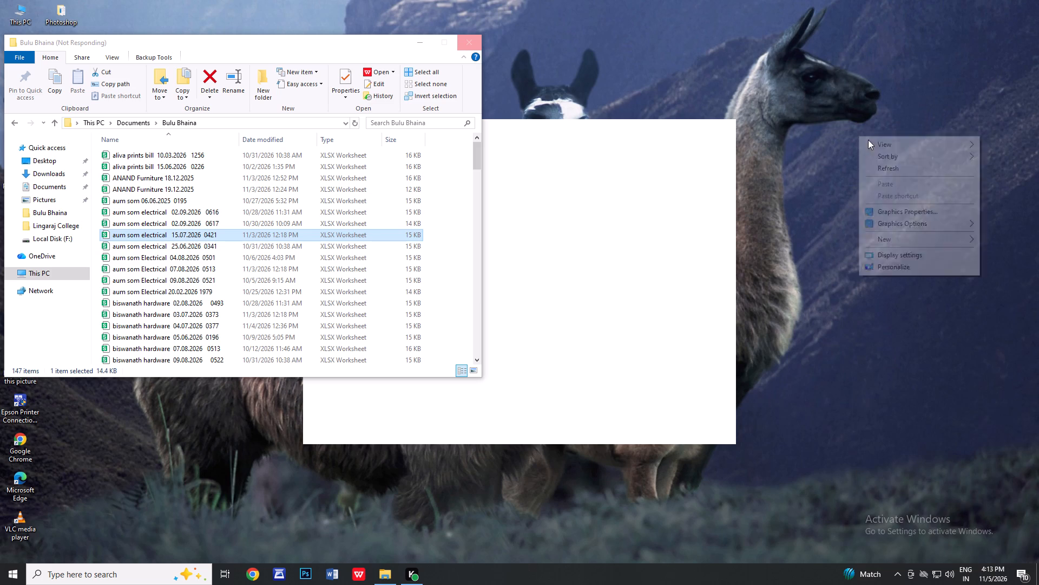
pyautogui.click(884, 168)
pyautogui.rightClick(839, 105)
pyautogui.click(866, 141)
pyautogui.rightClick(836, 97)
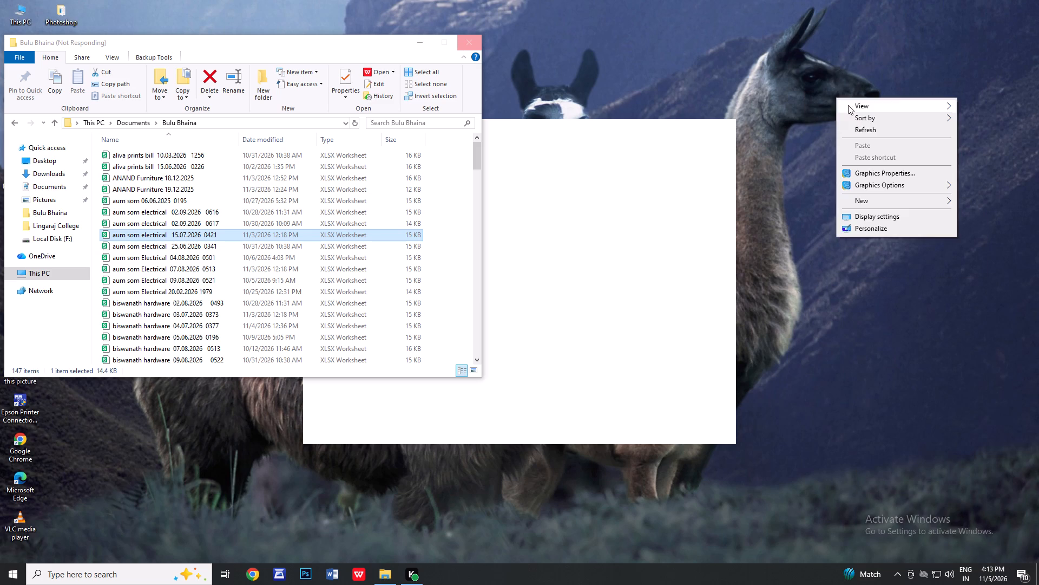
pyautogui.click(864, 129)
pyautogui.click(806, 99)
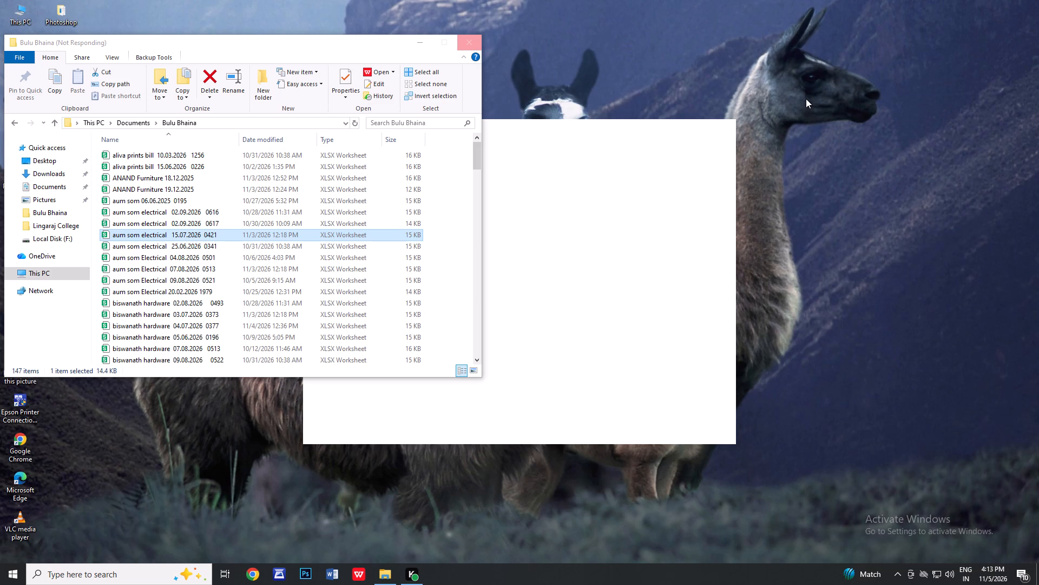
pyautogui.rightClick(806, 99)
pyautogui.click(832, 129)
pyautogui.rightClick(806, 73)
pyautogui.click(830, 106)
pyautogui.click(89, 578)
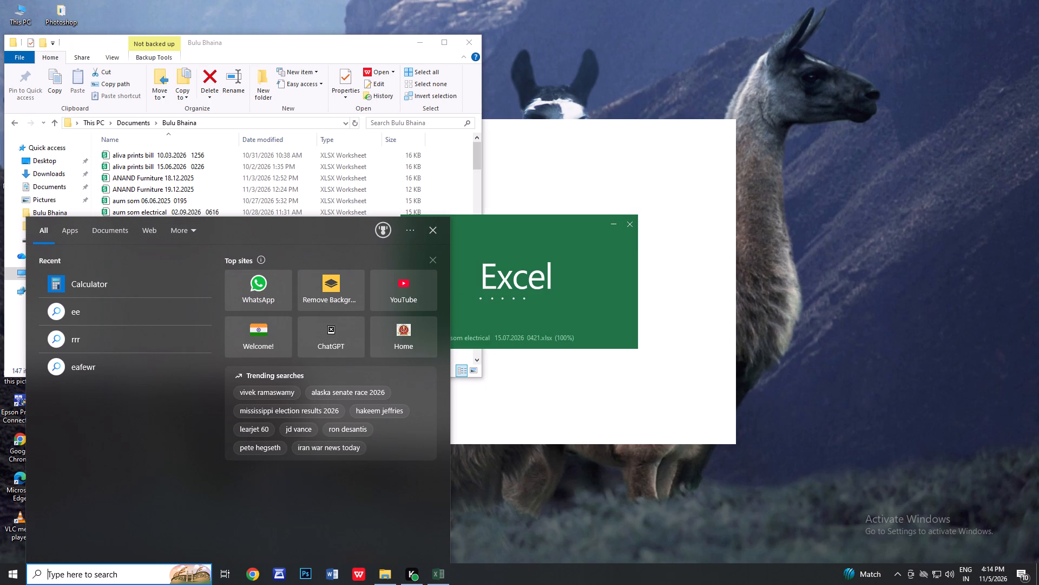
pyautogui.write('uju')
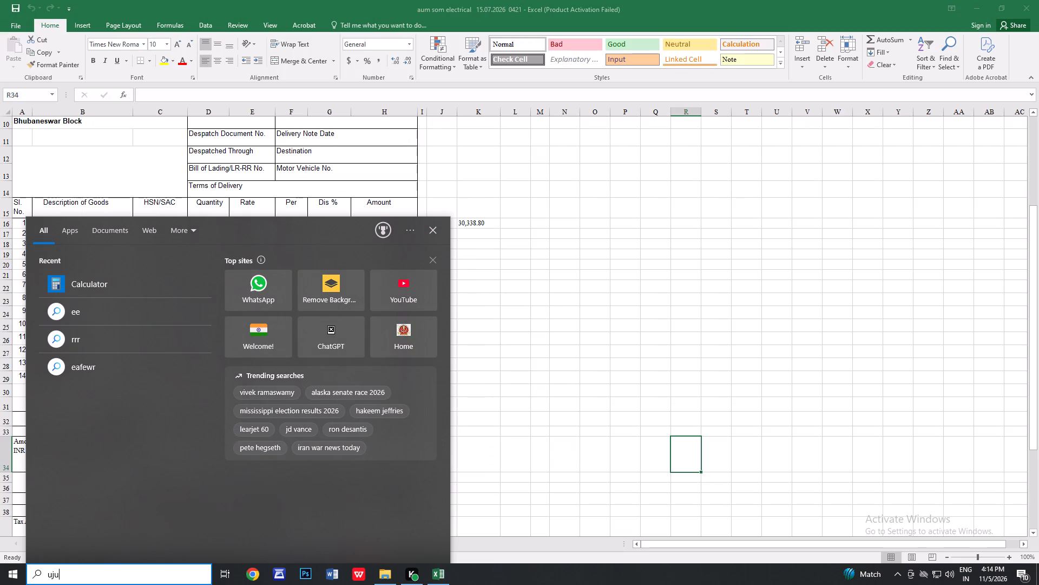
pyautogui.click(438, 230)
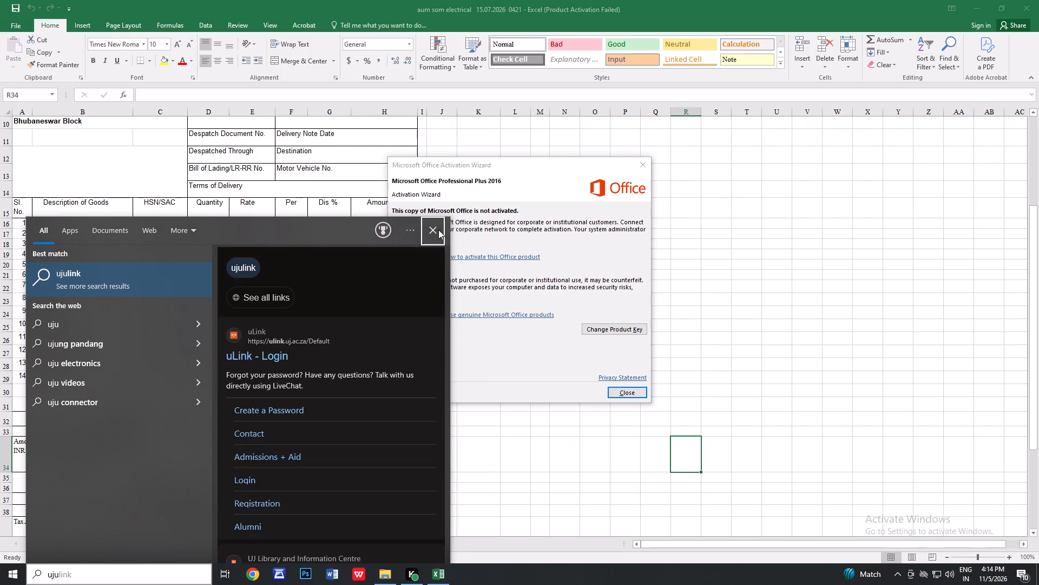
# Dismiss the Office activation wizard over the opened invoice.
pyautogui.click(633, 394)
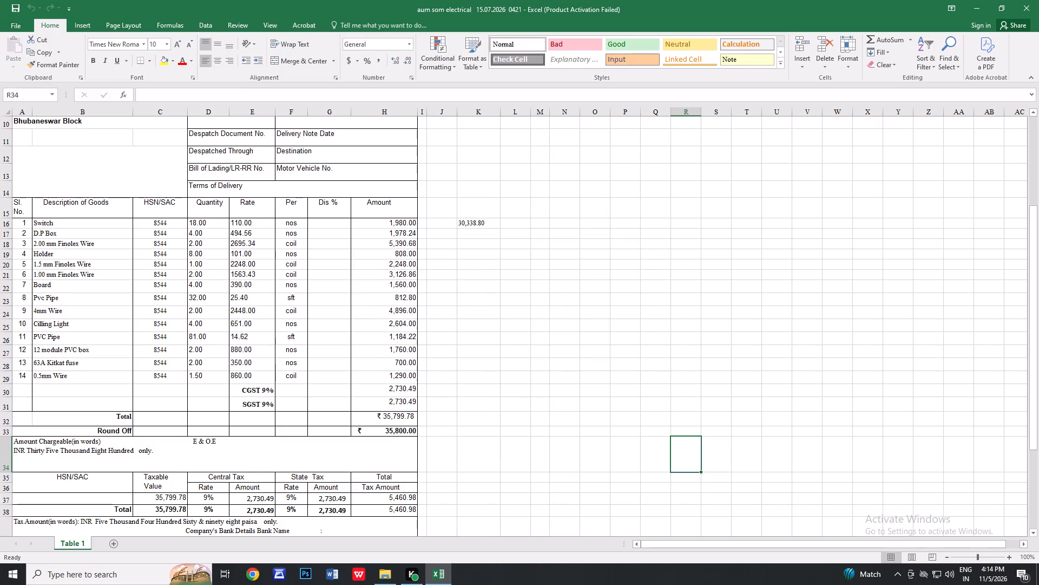
# Change the description of line item 10 to "Cilling Fan (1200mm Bajaj)".
pyautogui.scroll(1, 374, 335)
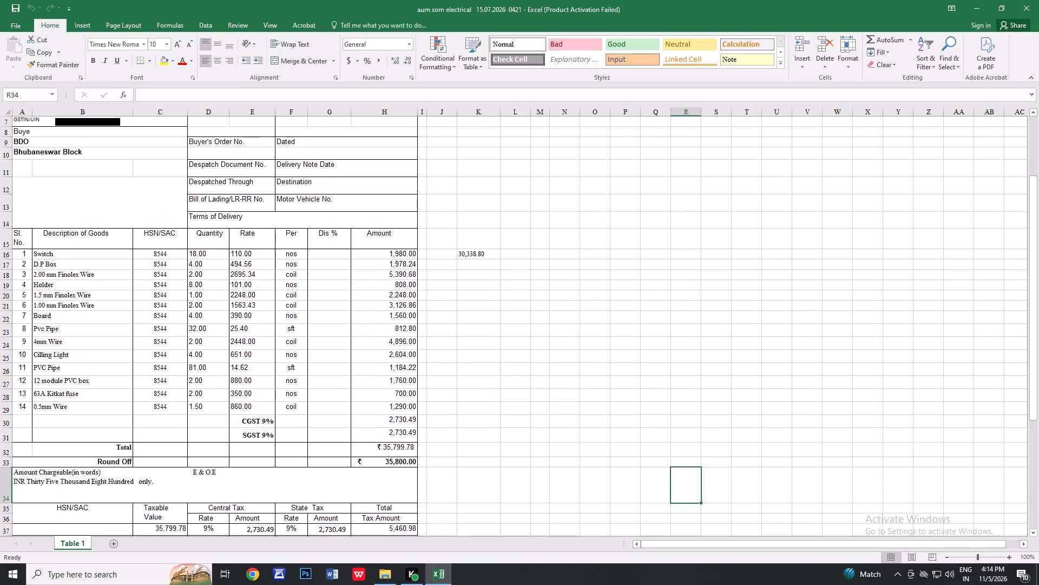
pyautogui.scroll(2, 374, 335)
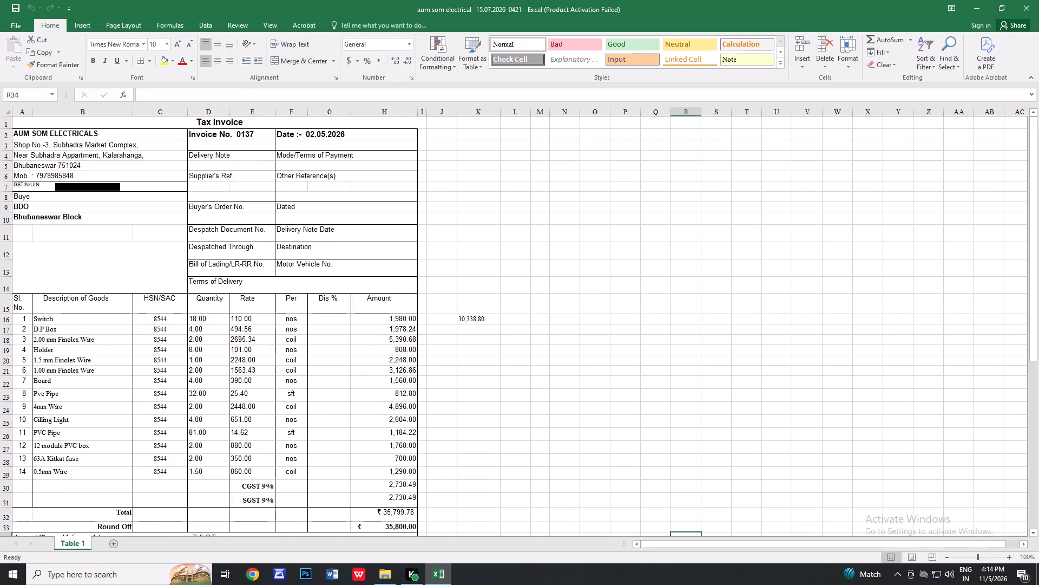
pyautogui.click(76, 421)
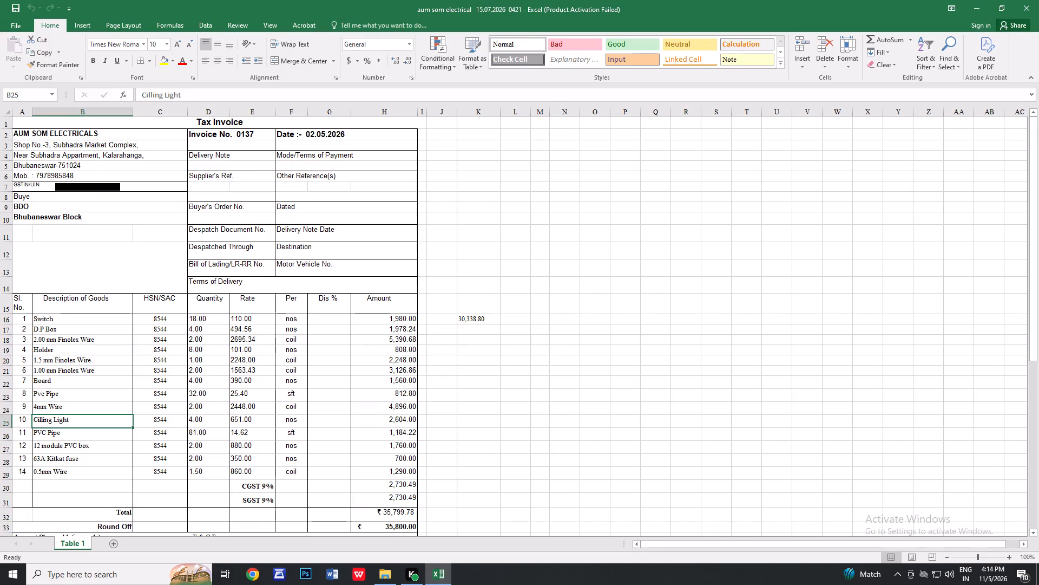
pyautogui.click(195, 94)
pyautogui.press('BackSpace')
pyautogui.press('BackSpace')
pyautogui.press('BackSpace')
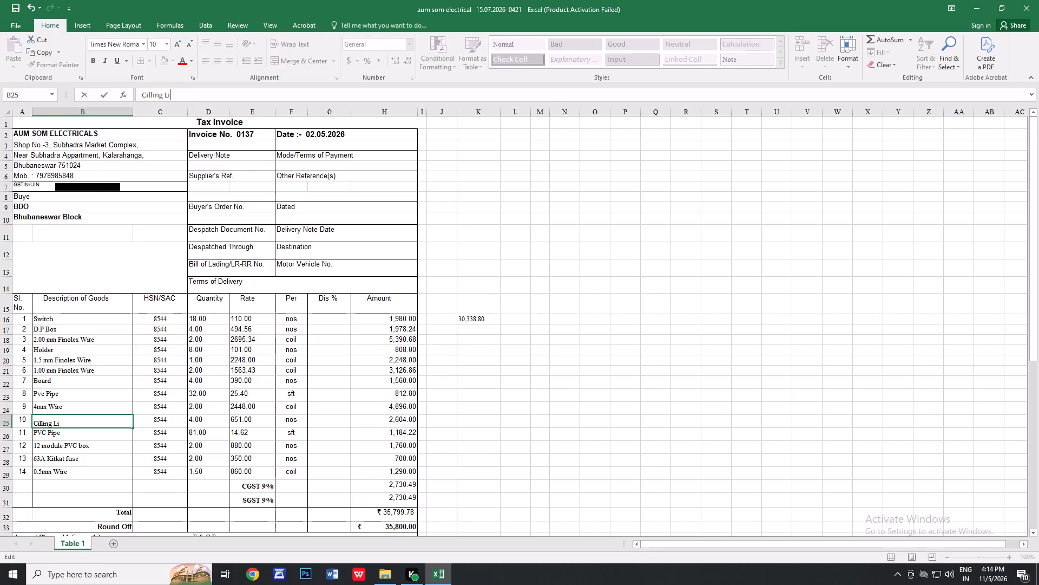
pyautogui.press('BackSpace')
pyautogui.write('an')
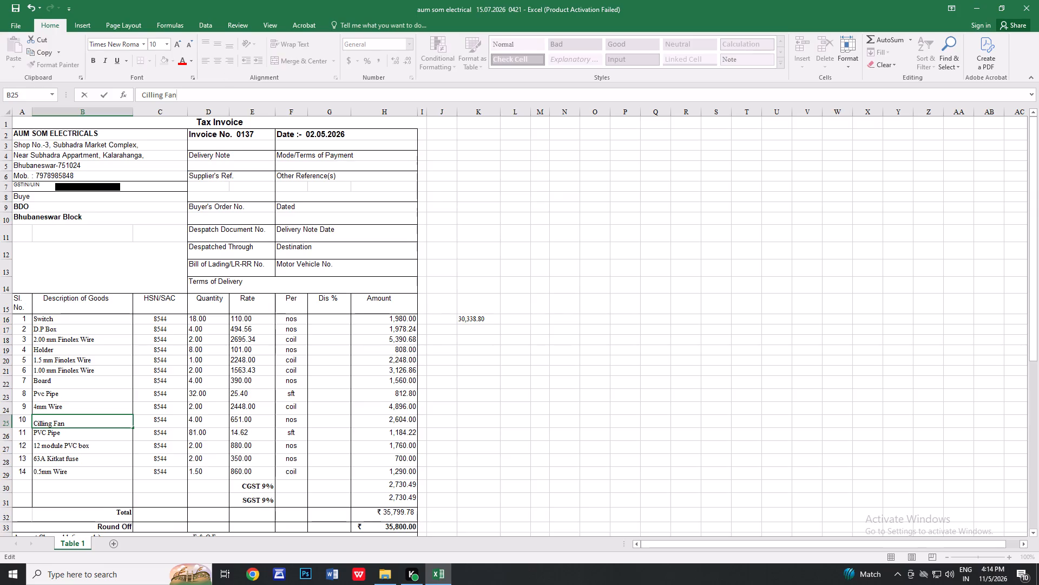
pyautogui.press('space')
pyautogui.hotkey('shift', '(')
pyautogui.write('1200mm')
pyautogui.press('space')
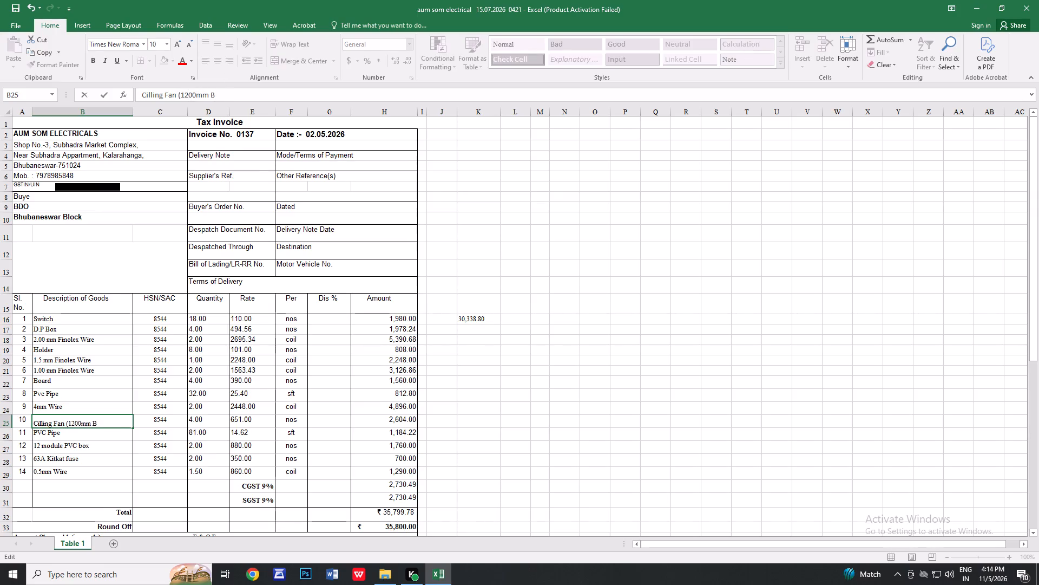
pyautogui.write('ajaj')
pyautogui.hotkey('shift', ')')
# Set the quantity of line item 10 to 6 and its rate to 1420.
pyautogui.click(196, 422)
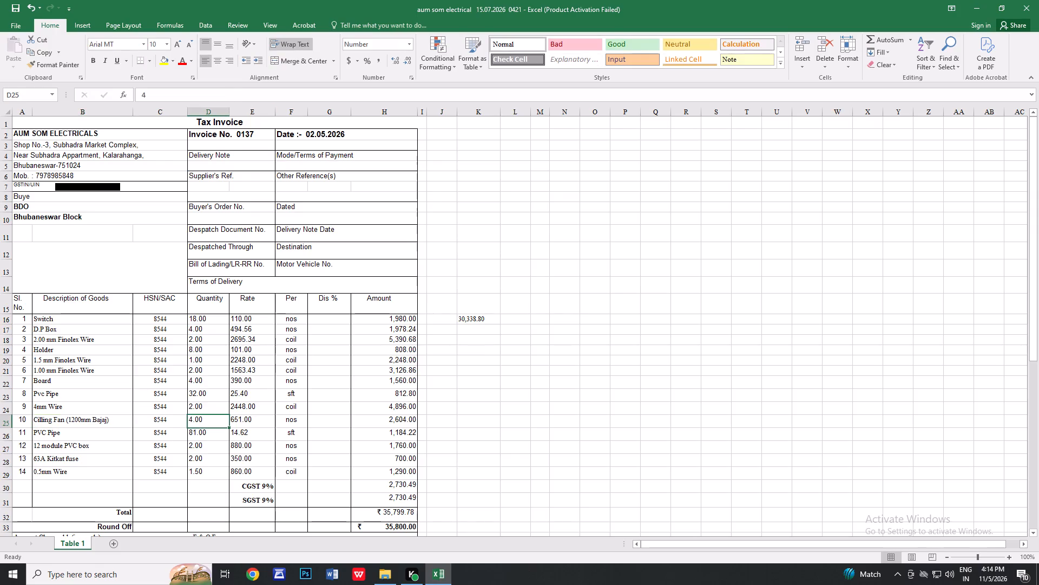
pyautogui.press('6')
pyautogui.click(247, 421)
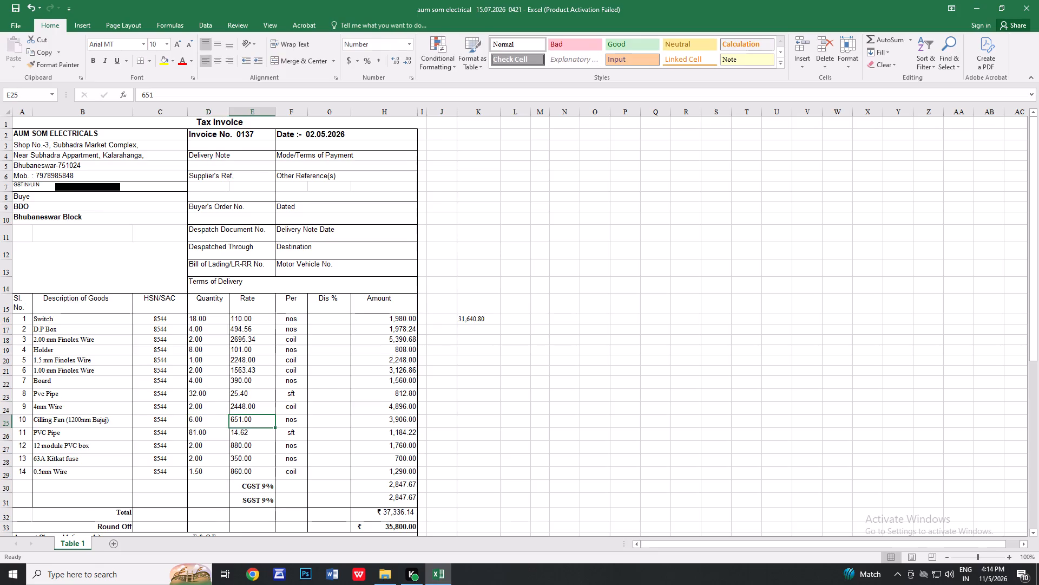
pyautogui.write('1420')
pyautogui.click(333, 420)
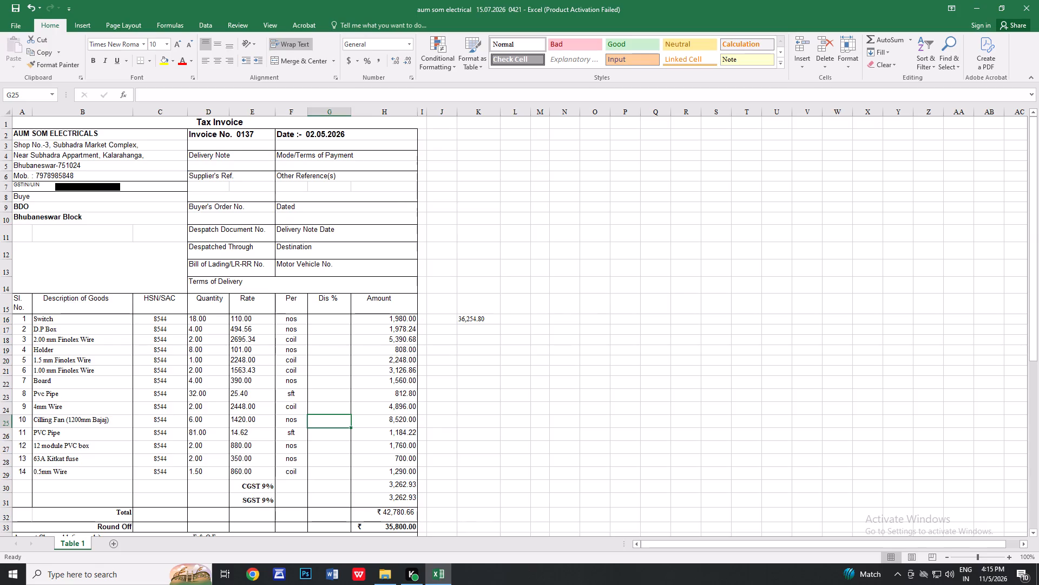
# Change the buyer's block name under BDO to "Balianta Block".
pyautogui.click(37, 219)
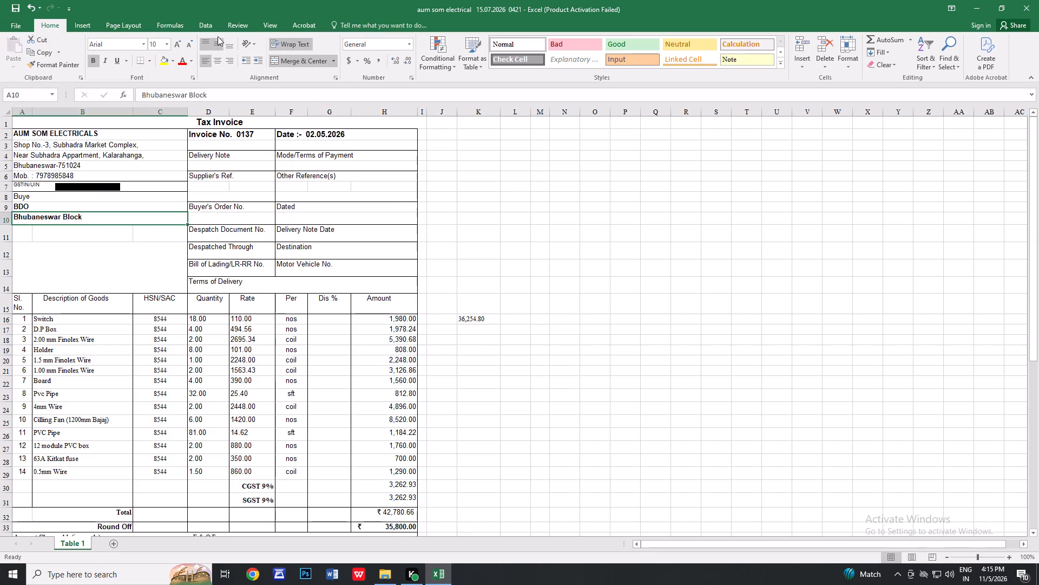
pyautogui.click(185, 95)
pyautogui.press('Right')
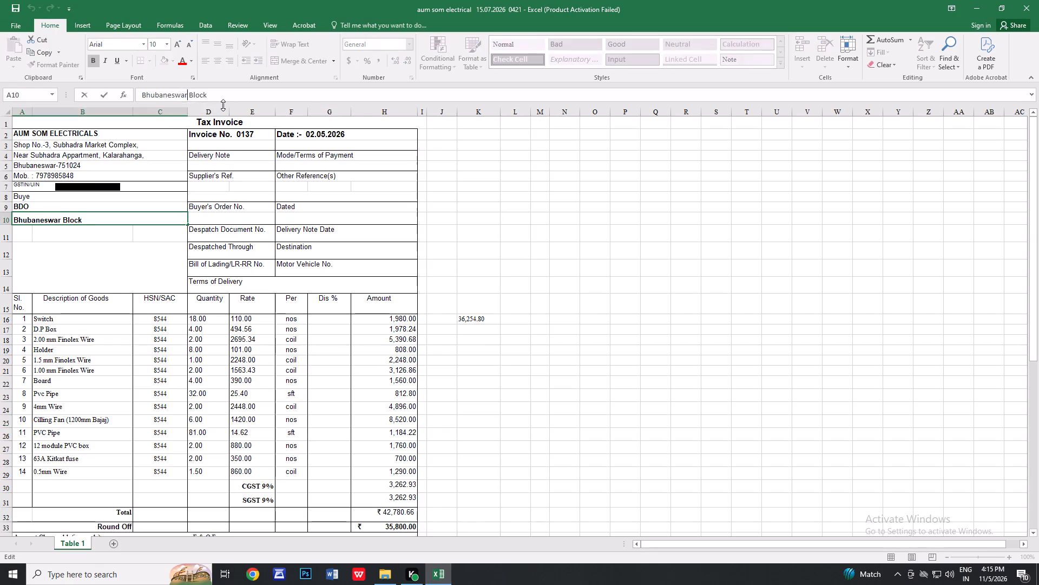
pyautogui.press('BackSpace')
pyautogui.press('BackSpace')
pyautogui.press('BackSpace')
pyautogui.press('BackSpace')
pyautogui.press('BackSpace')
pyautogui.press('BackSpace')
pyautogui.press('BackSpace')
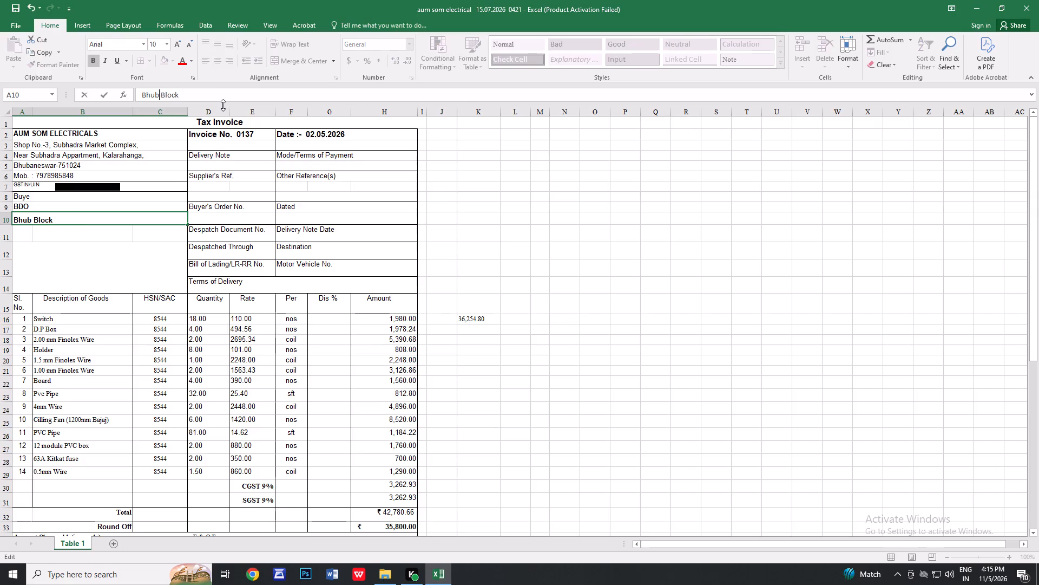
pyautogui.press('BackSpace')
pyautogui.press('BackSpace')
pyautogui.press('BackSpace')
pyautogui.write('alianta')
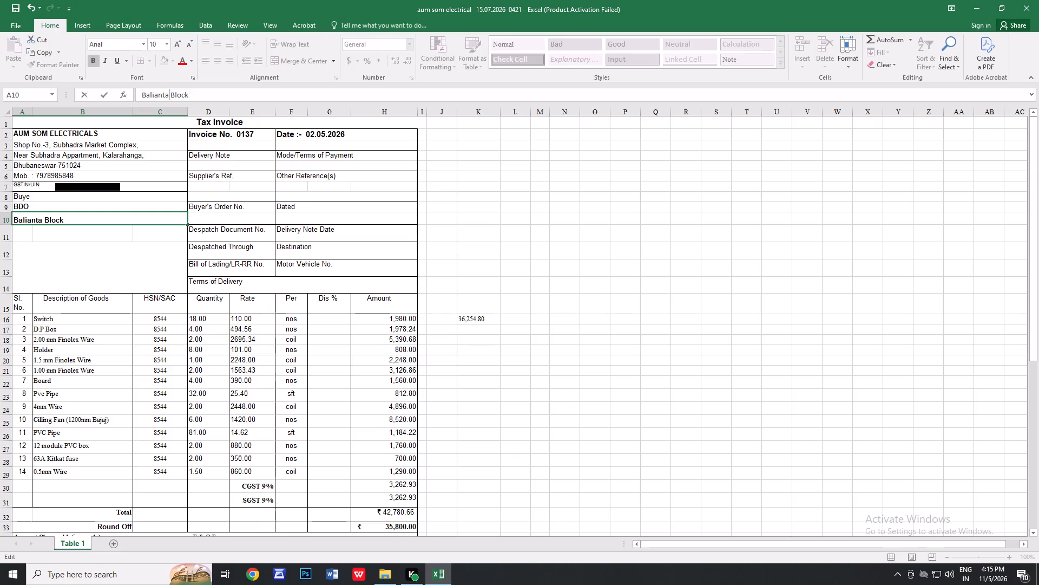
pyautogui.click(133, 260)
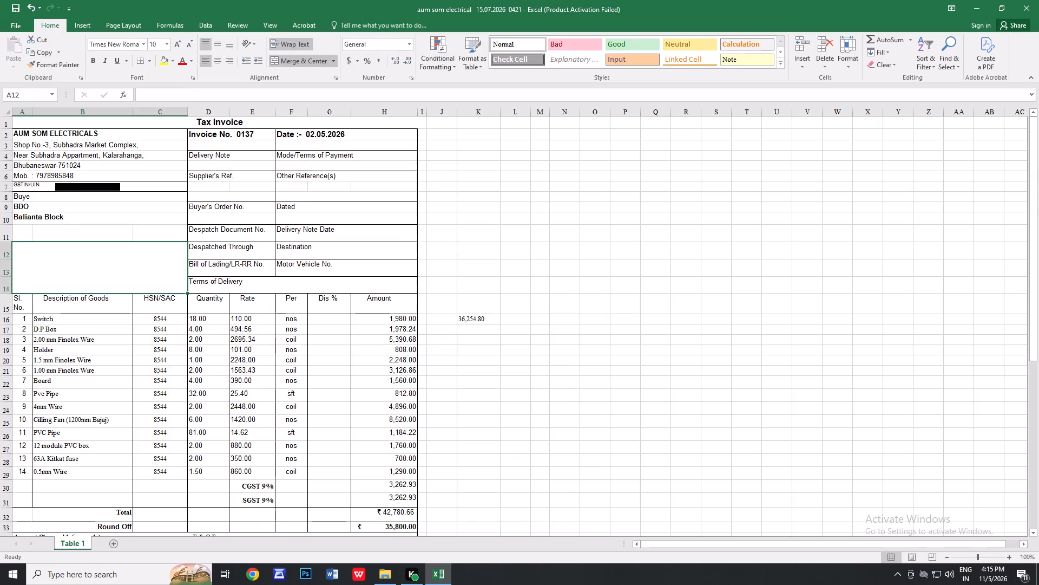
# Set the invoice date to 02.02.2026.
pyautogui.doubleClick(322, 138)
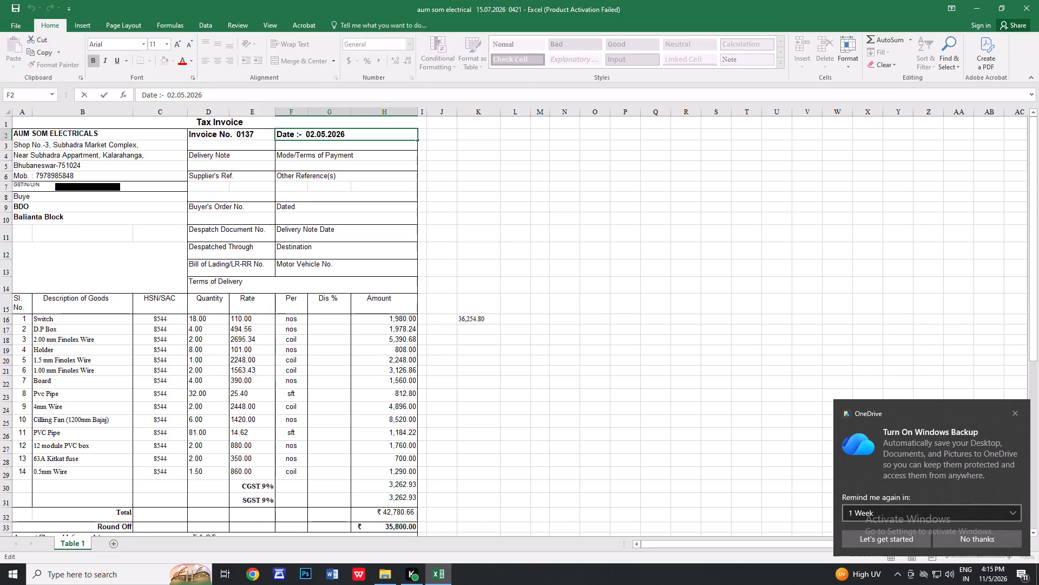
pyautogui.press('Right')
pyautogui.press('BackSpace')
pyautogui.press('2')
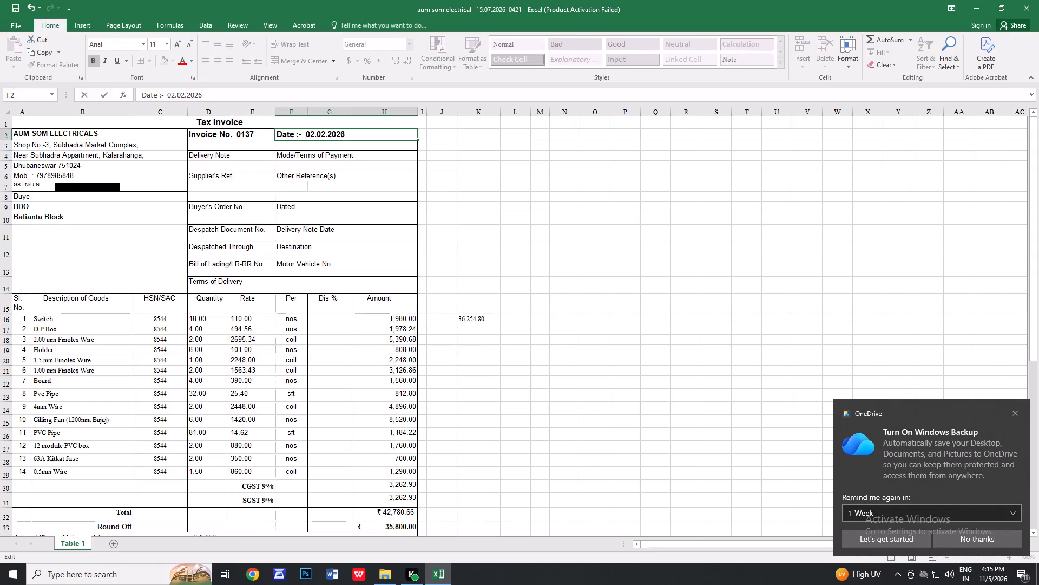
# Set the invoice number to 1720.
pyautogui.click(257, 135)
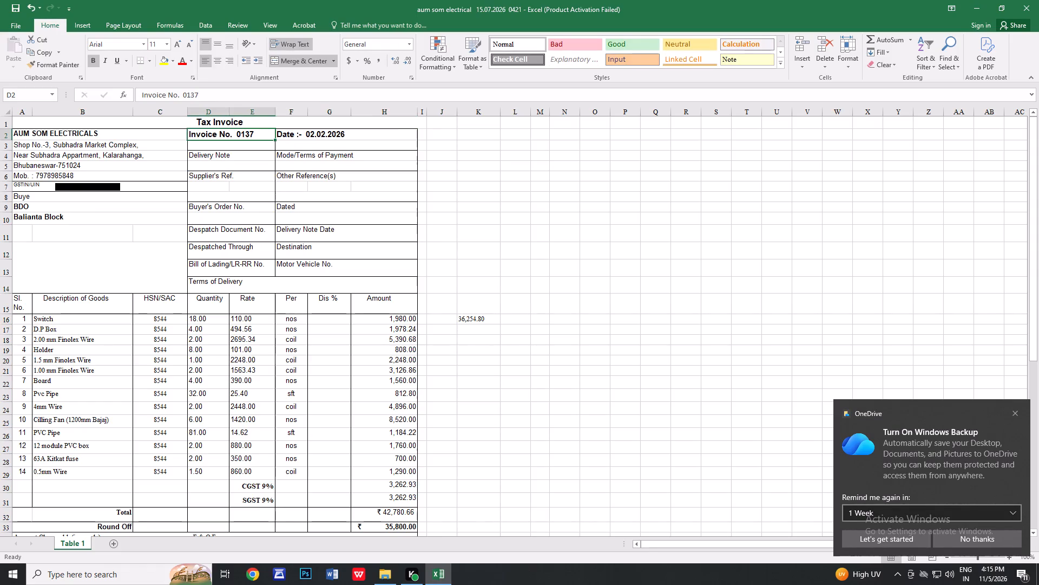
pyautogui.doubleClick(257, 135)
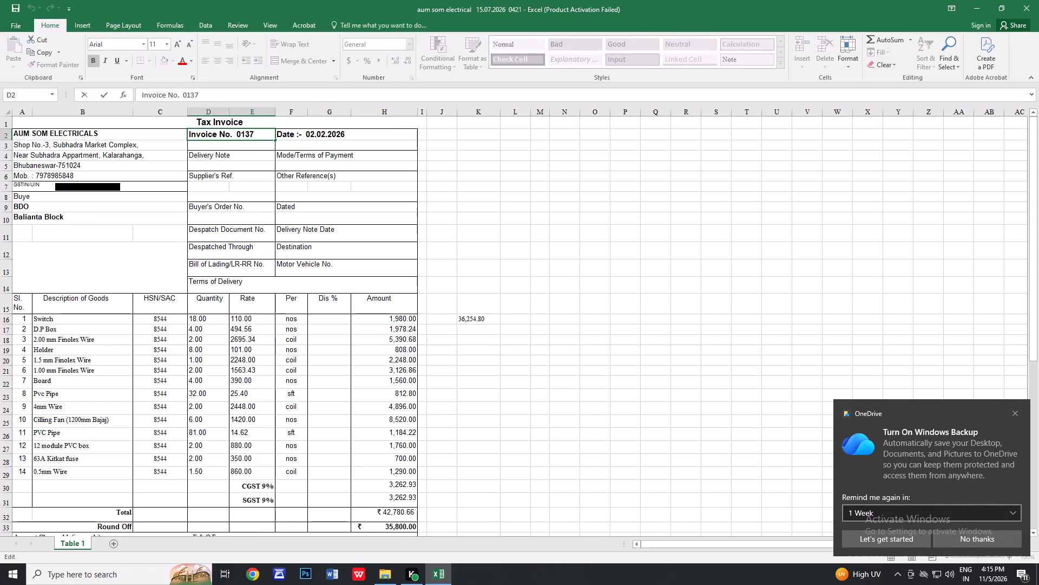
pyautogui.press('BackSpace')
pyautogui.press('BackSpace')
pyautogui.press('BackSpace')
pyautogui.press('BackSpace')
pyautogui.press('1')
pyautogui.write('720')
pyautogui.click(374, 175)
# Set the Round Off amount to 42781.
pyautogui.scroll(-3, 374, 175)
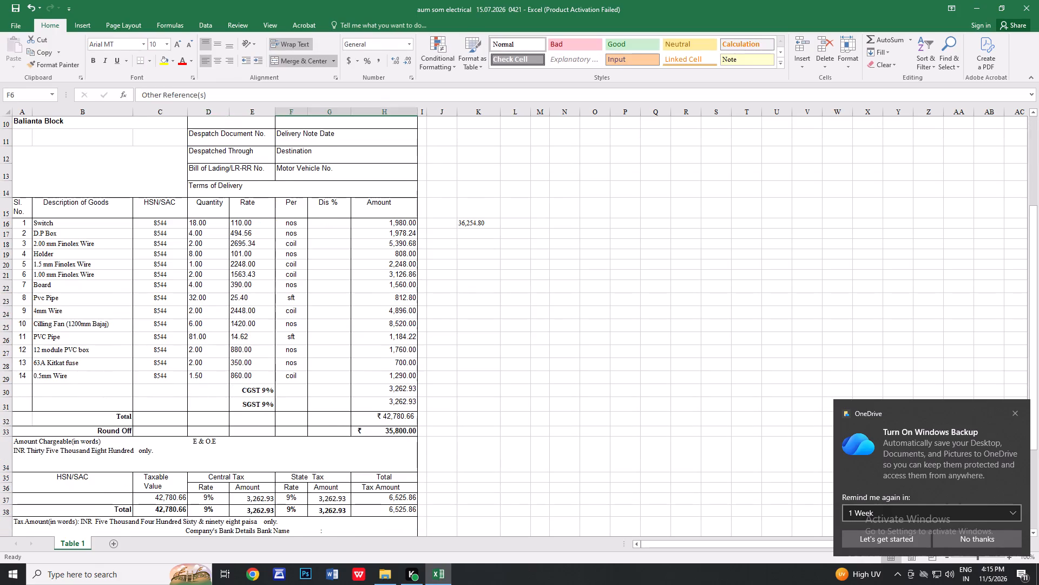
pyautogui.click(400, 431)
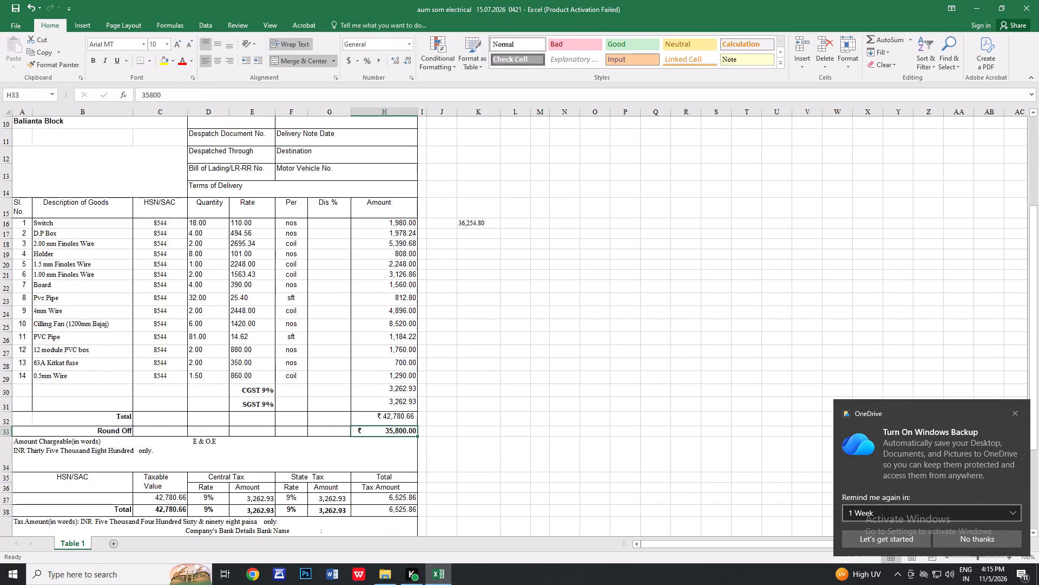
pyautogui.write('42')
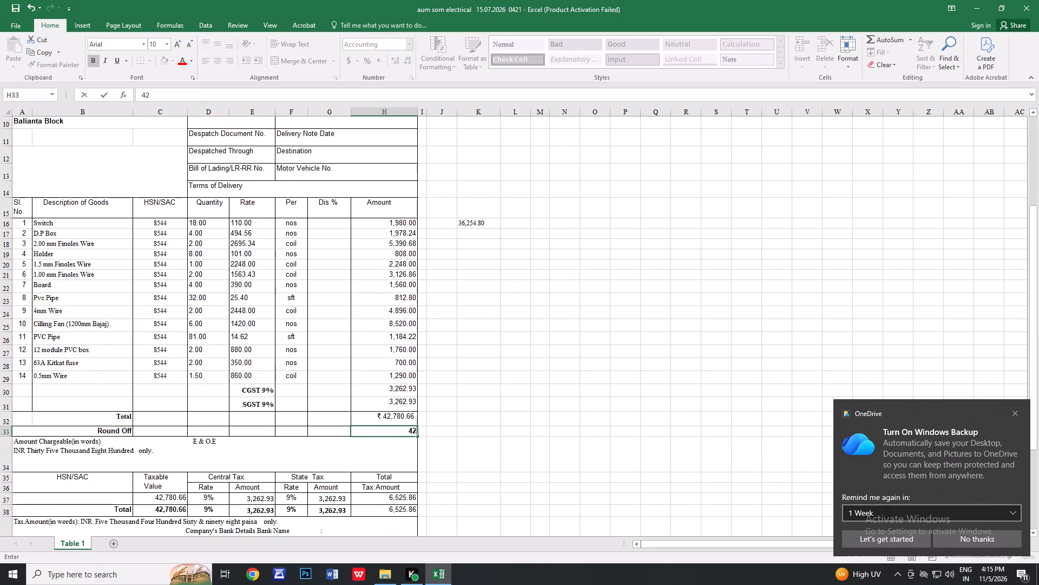
pyautogui.write('78')
pyautogui.press('1')
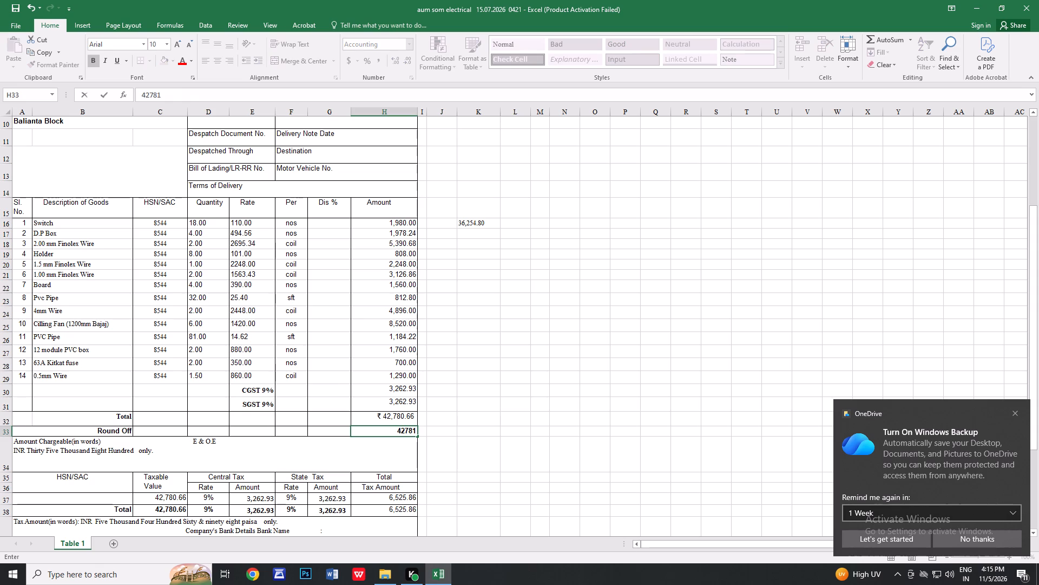
pyautogui.click(648, 367)
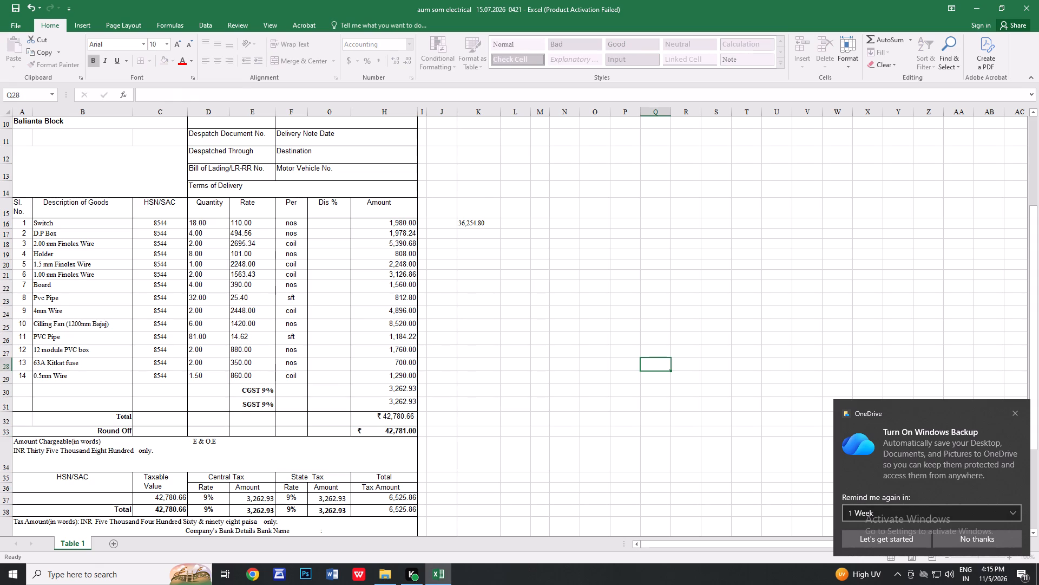
# In the Amount Chargeable words, change the thousands figure to "Fourty Two" Thousand.
pyautogui.doubleClick(43, 455)
pyautogui.press('Right')
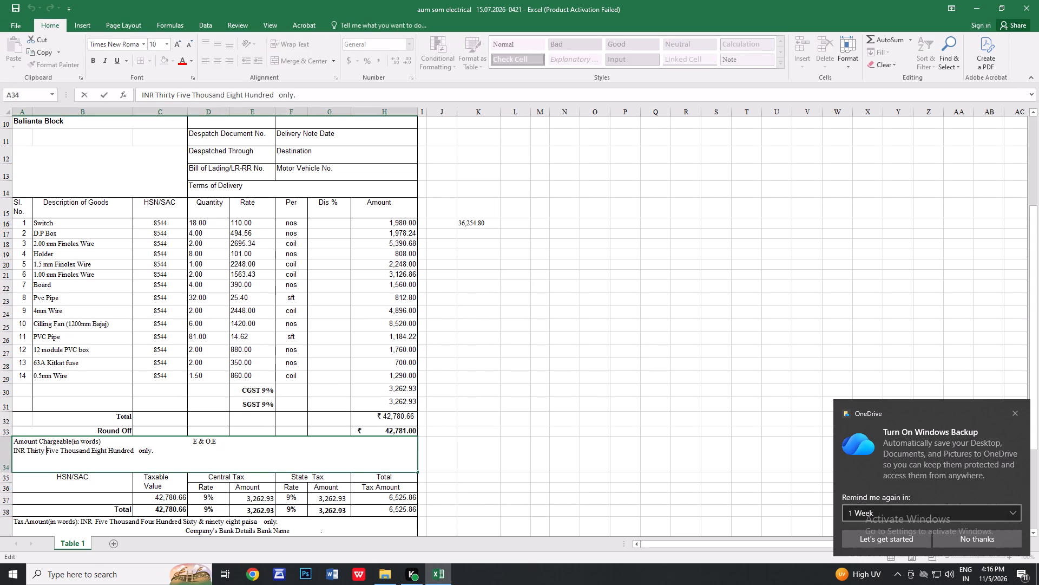
pyautogui.press('Right')
pyautogui.press('Right')
pyautogui.press('Right')
pyautogui.press('Right')
pyautogui.press('BackSpace')
pyautogui.press('BackSpace')
pyautogui.press('BackSpace')
pyautogui.press('BackSpace')
pyautogui.press('BackSpace')
pyautogui.press('BackSpace')
pyautogui.press('BackSpace')
pyautogui.press('BackSpace')
pyautogui.press('BackSpace')
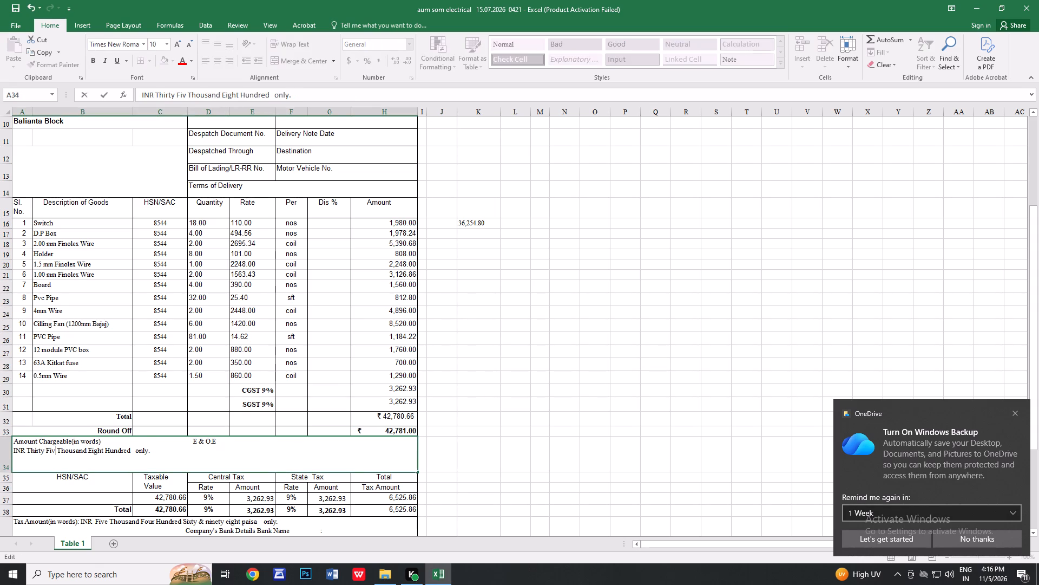
pyautogui.press('BackSpace')
pyautogui.press('BackSpace')
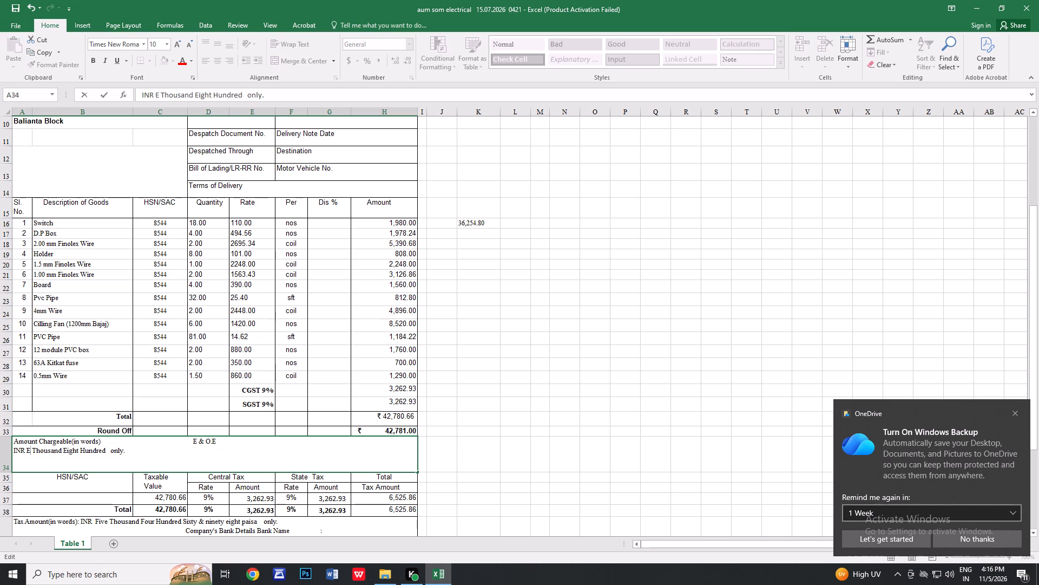
pyautogui.press('BackSpace')
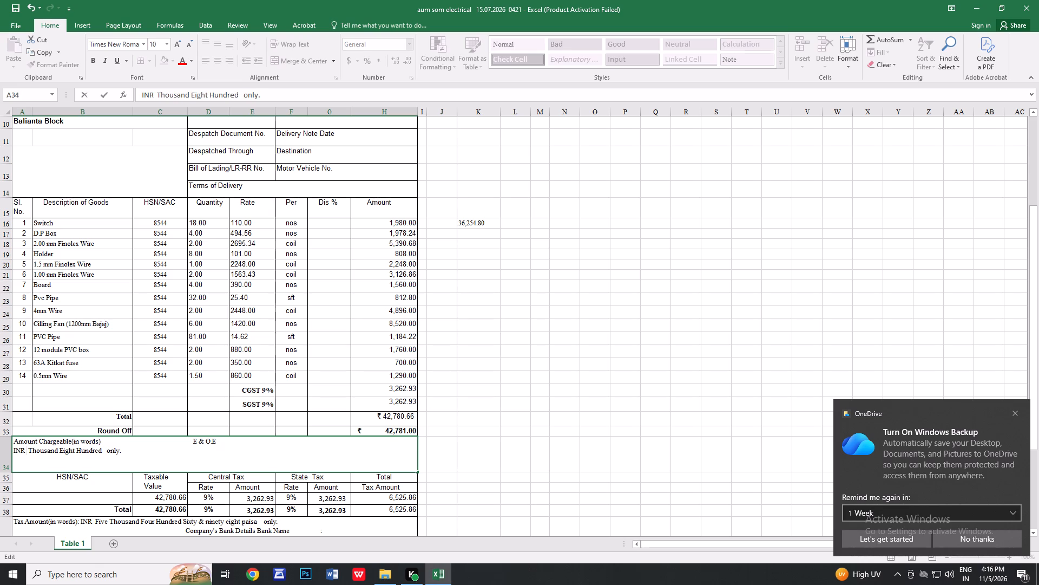
pyautogui.write('oy')
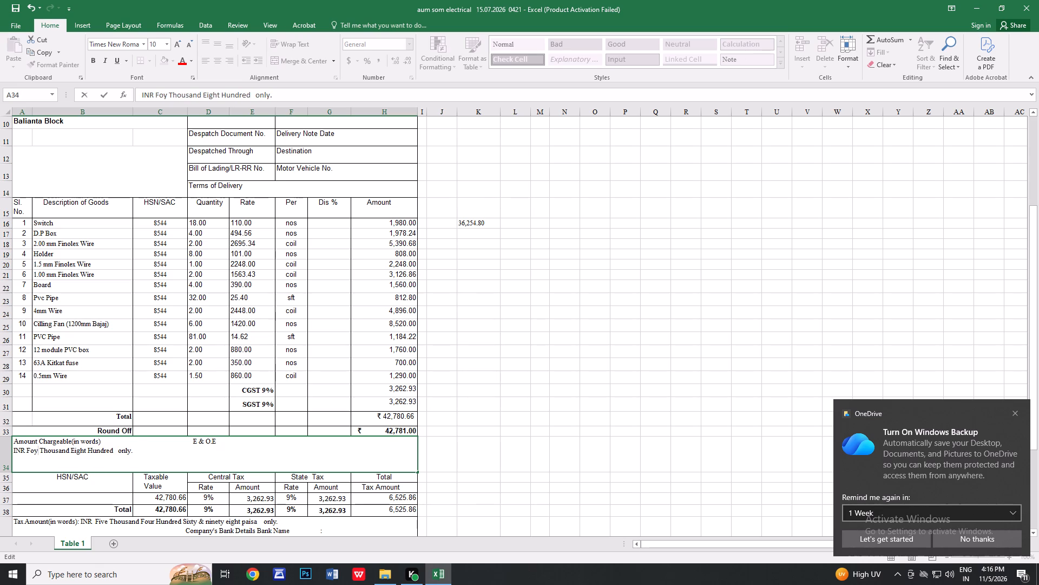
pyautogui.press('BackSpace')
pyautogui.write('urty')
pyautogui.press('space')
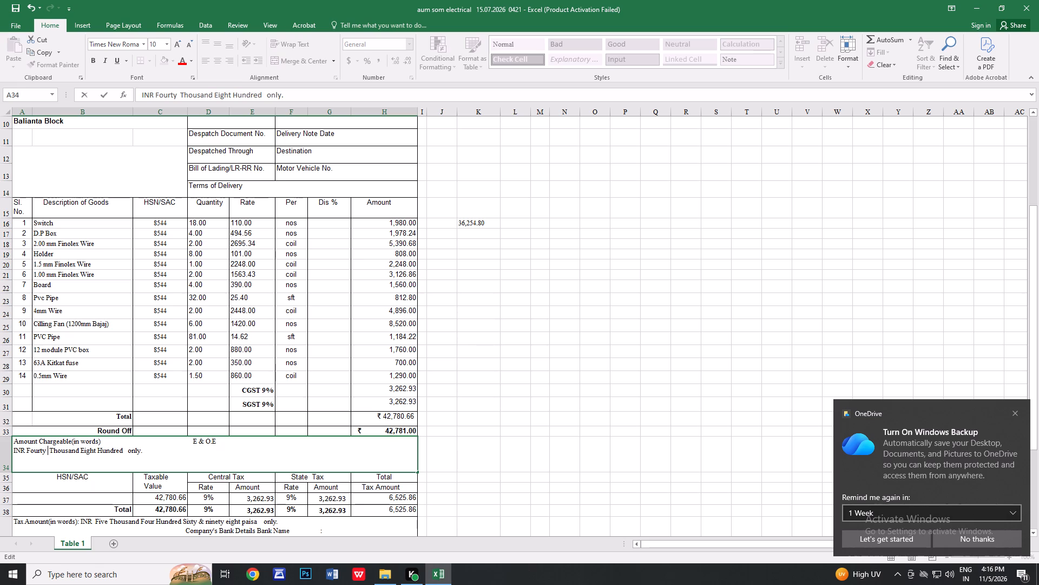
pyautogui.write('ight')
pyautogui.press('BackSpace')
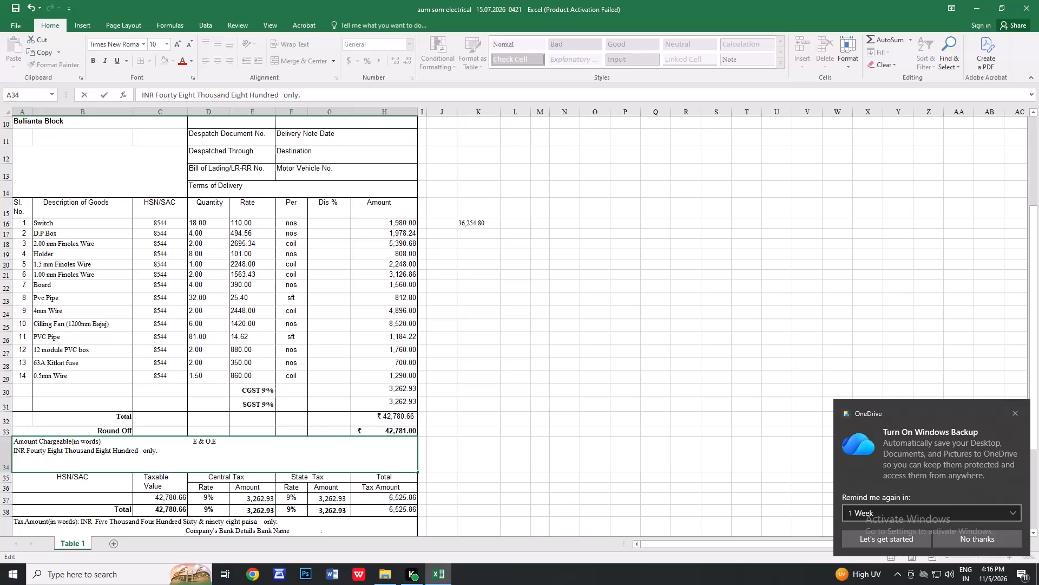
pyautogui.press('BackSpace')
pyautogui.press('BackSpace')
pyautogui.press('BackSpace')
pyautogui.press('BackSpace')
pyautogui.write('wo')
# Change the hundreds figure in the Amount Chargeable words to "Seven" Hundred.
pyautogui.press('Right')
pyautogui.press('Right')
pyautogui.press('Right')
pyautogui.press('Right')
pyautogui.press('Right')
pyautogui.press('Right')
pyautogui.press('Right')
pyautogui.press('Right')
pyautogui.press('Right')
pyautogui.press('Right')
pyautogui.press('Right')
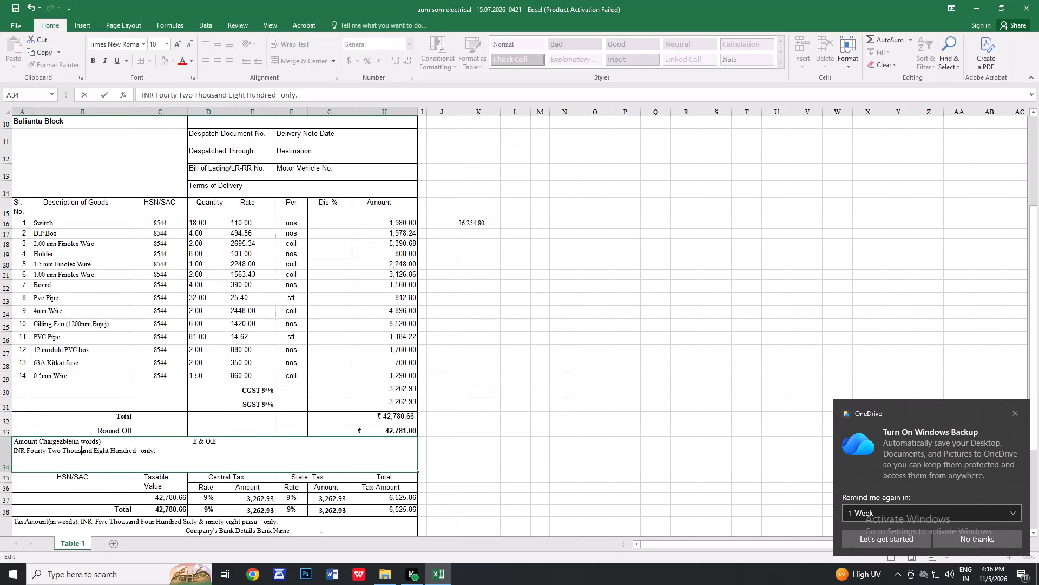
pyautogui.press('Right')
pyautogui.press('Right')
pyautogui.press('Right')
pyautogui.press('Right')
pyautogui.press('BackSpace')
pyautogui.press('BackSpace')
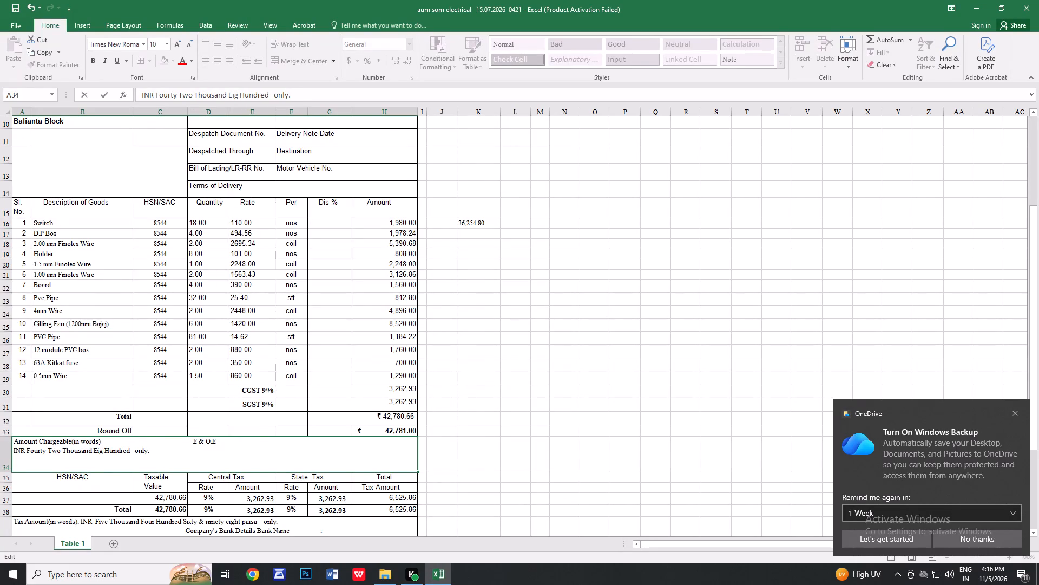
pyautogui.press('BackSpace')
pyautogui.press('BackSpace')
pyautogui.press('BackSpace')
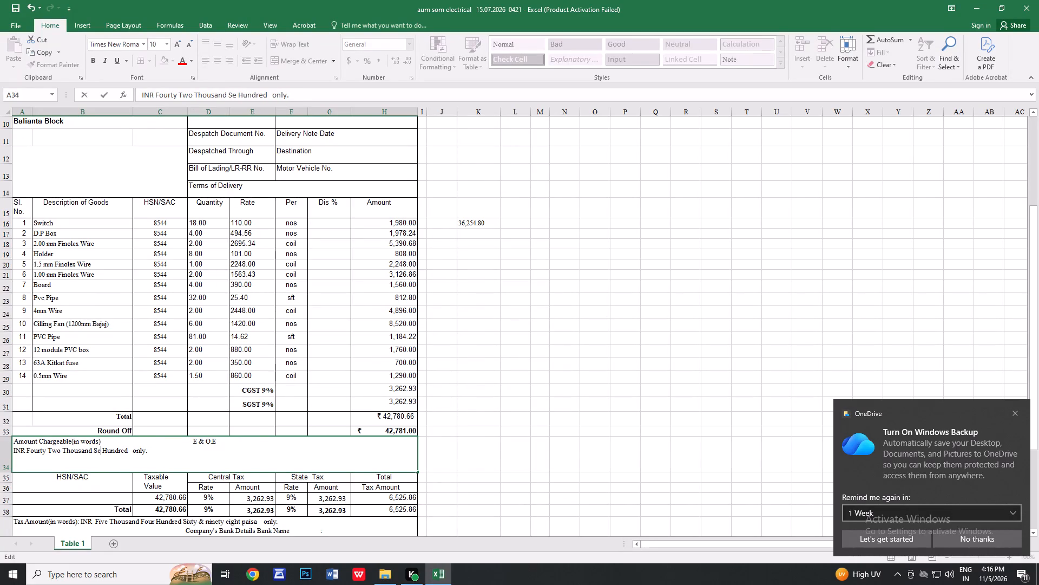
# Add "Eighty One" after "Hundred" in the Amount Chargeable words.
pyautogui.press('Right')
pyautogui.press('Right')
pyautogui.press('Right')
pyautogui.press('Right')
pyautogui.press('Right')
pyautogui.press('Right')
pyautogui.press('Right')
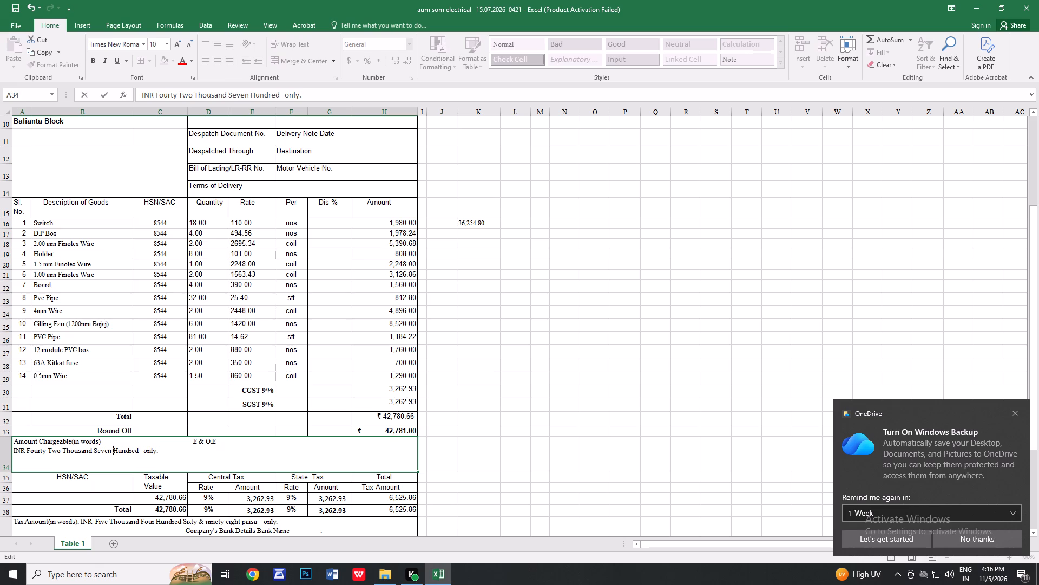
pyautogui.press('Right')
pyautogui.press('Right')
pyautogui.write('ighty')
pyautogui.press('space')
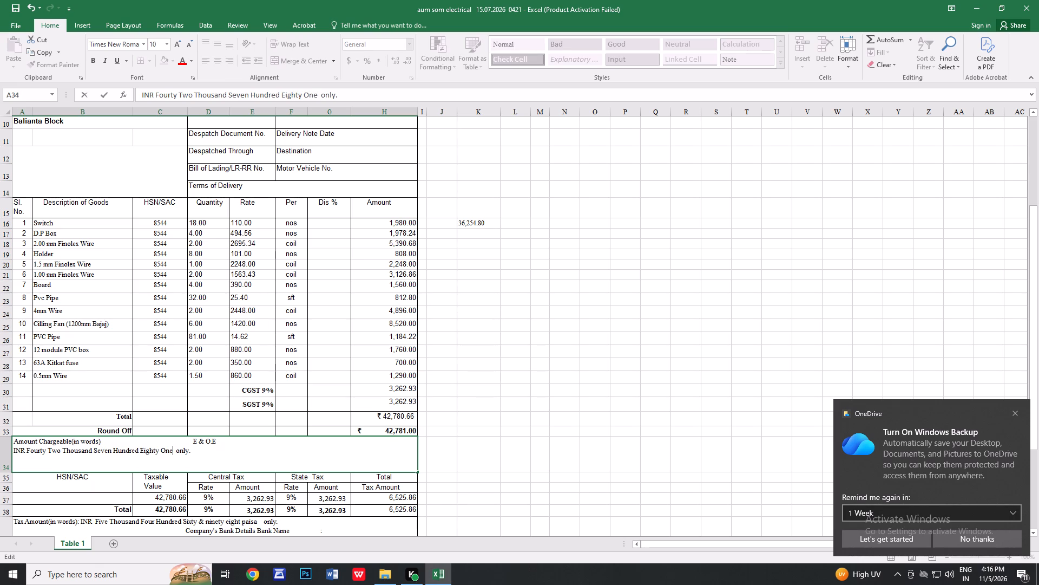
pyautogui.click(641, 331)
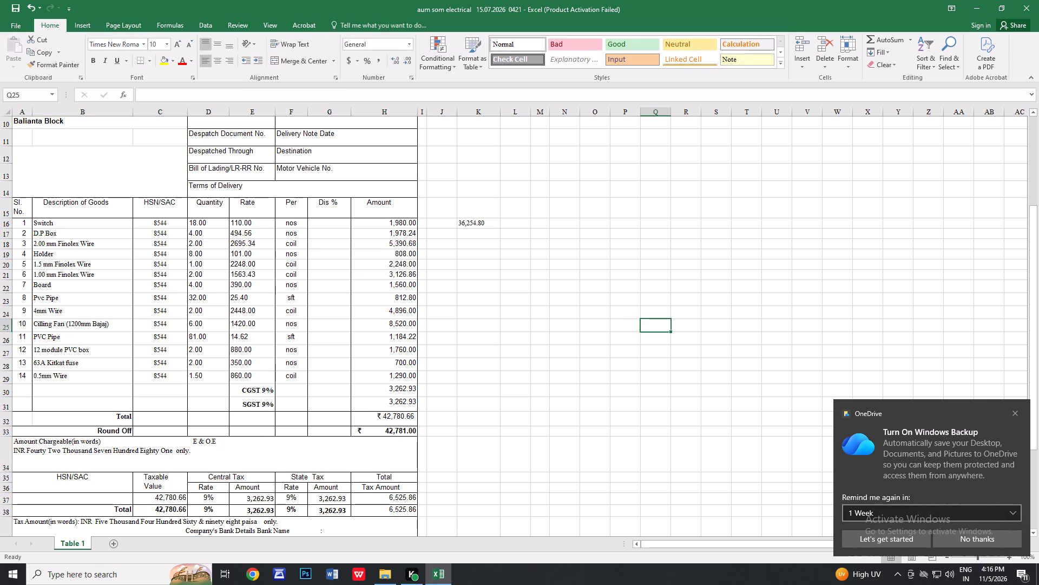
# In the Tax Amount words, change the thousands figure to "Six" Thousand.
pyautogui.scroll(-1, 641, 331)
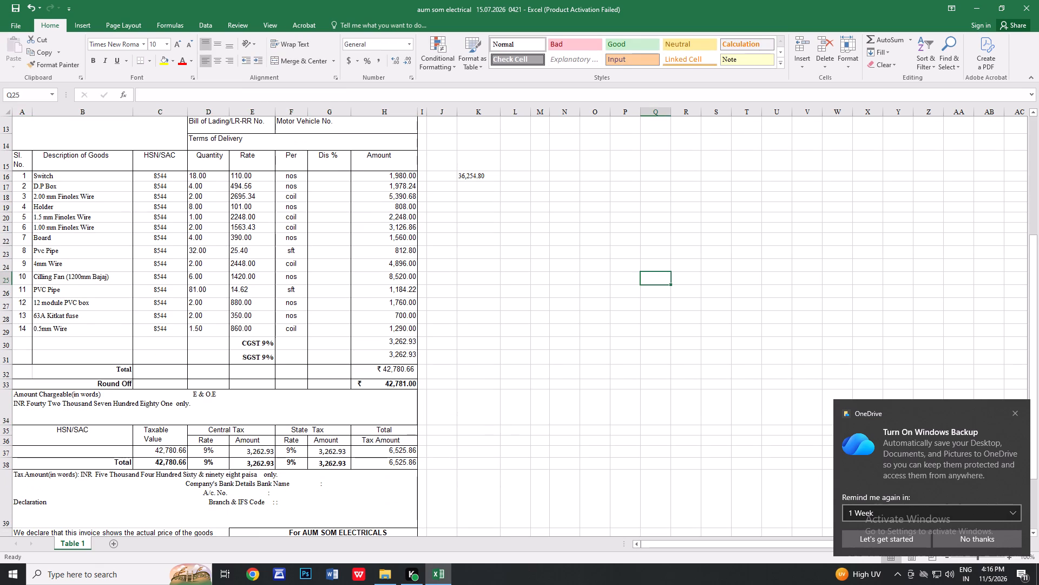
pyautogui.doubleClick(109, 479)
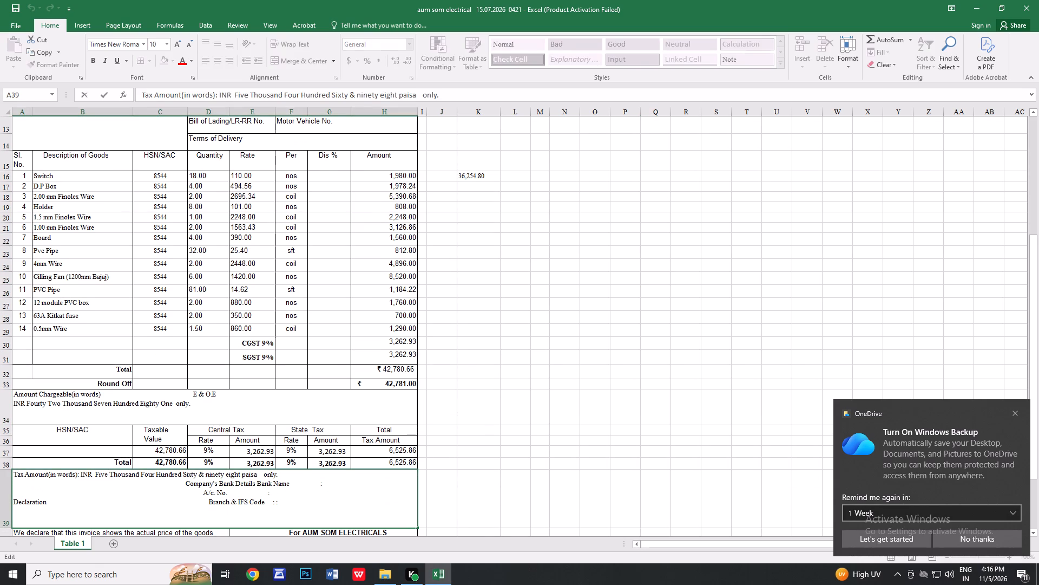
pyautogui.press('BackSpace')
pyautogui.press('BackSpace')
pyautogui.press('BackSpace')
pyautogui.press('BackSpace')
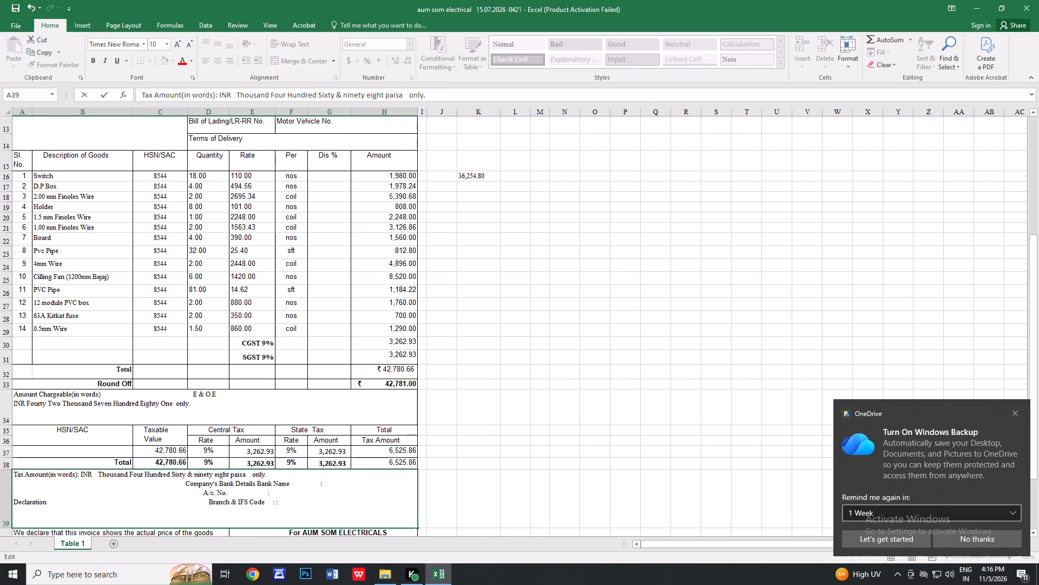
# Change the hundreds figure in the Tax Amount words to "Five" Hundred.
pyautogui.press('Right')
pyautogui.press('Right')
pyautogui.press('Right')
pyautogui.press('Right')
pyautogui.press('Right')
pyautogui.press('Right')
pyautogui.press('Right')
pyautogui.press('Right')
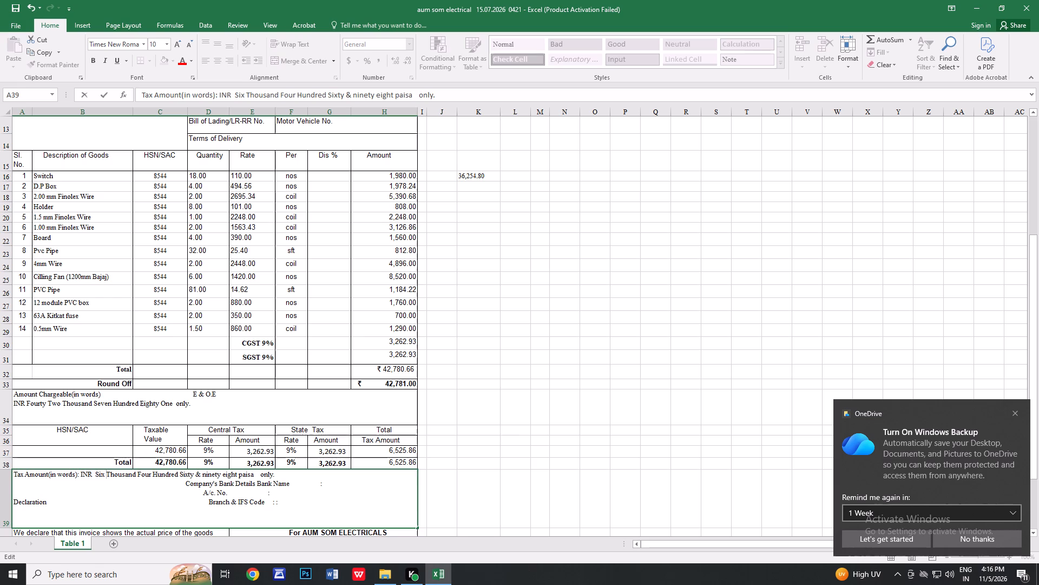
pyautogui.press('Right')
pyautogui.press('Right')
pyautogui.press('Right')
pyautogui.press('Right')
pyautogui.press('Right')
pyautogui.press('Right')
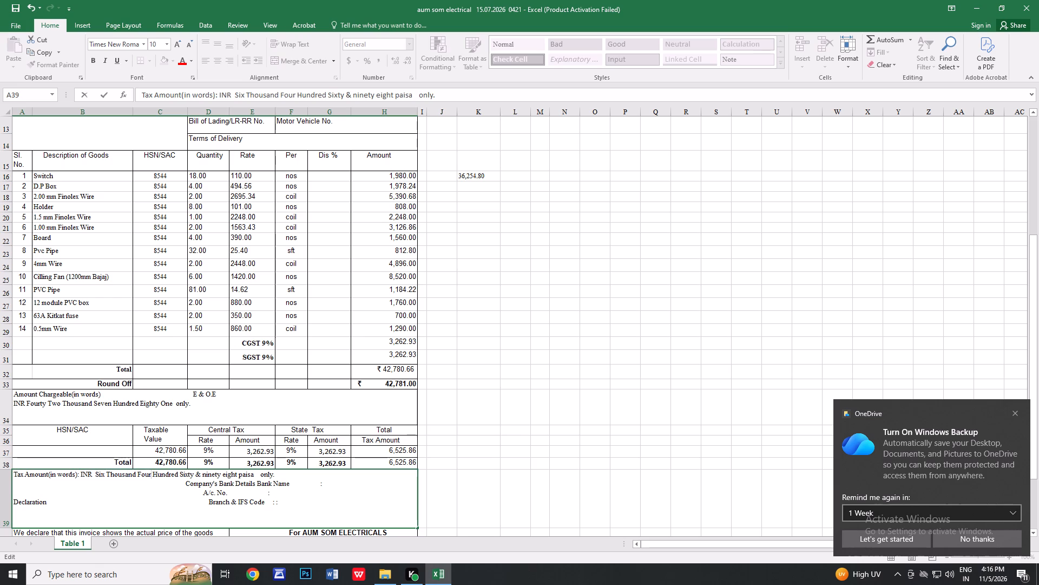
pyautogui.press('BackSpace')
pyautogui.press('BackSpace')
pyautogui.press('BackSpace')
pyautogui.press('i')
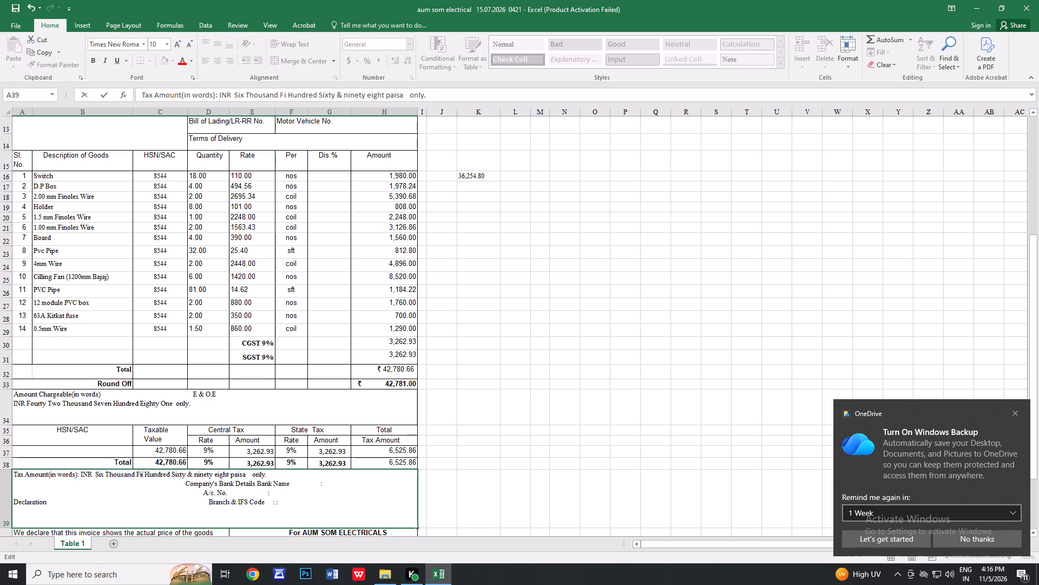
pyautogui.write('ve')
# Replace the rupee figure after "Hundred" in the Tax Amount words with "Twenty Five".
pyautogui.press('Right')
pyautogui.press('Right')
pyautogui.press('Right')
pyautogui.press('Right')
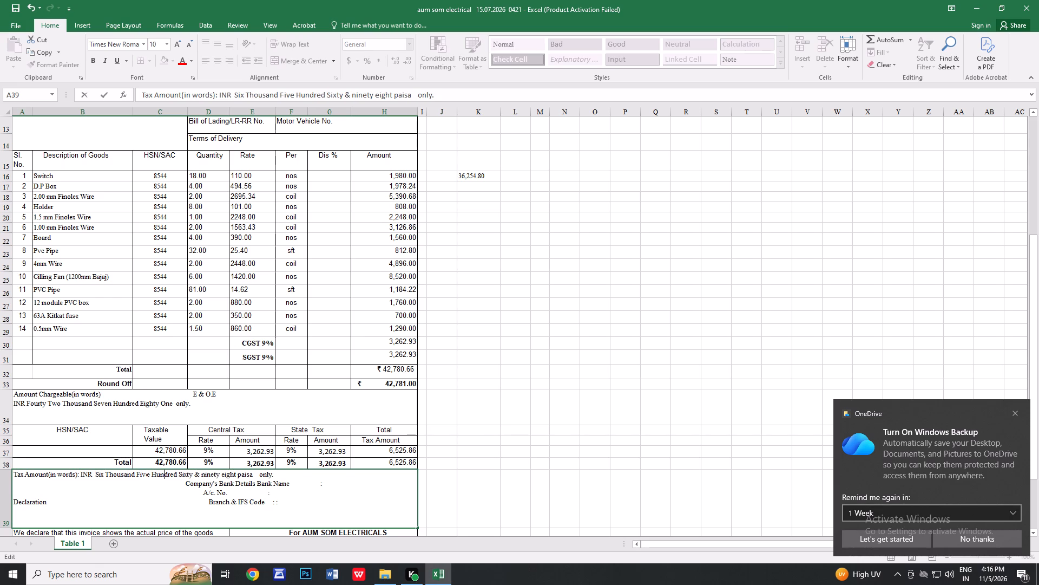
pyautogui.press('Right')
pyautogui.press('Right')
pyautogui.press('Right')
pyautogui.press('Right')
pyautogui.press('Right')
pyautogui.press('Right')
pyautogui.press('Right')
pyautogui.press('Right')
pyautogui.press('Right')
pyautogui.press('Right')
pyautogui.press('Right')
pyautogui.press('Right')
pyautogui.press('Left')
pyautogui.press('Left')
pyautogui.press('Left')
pyautogui.press('Right')
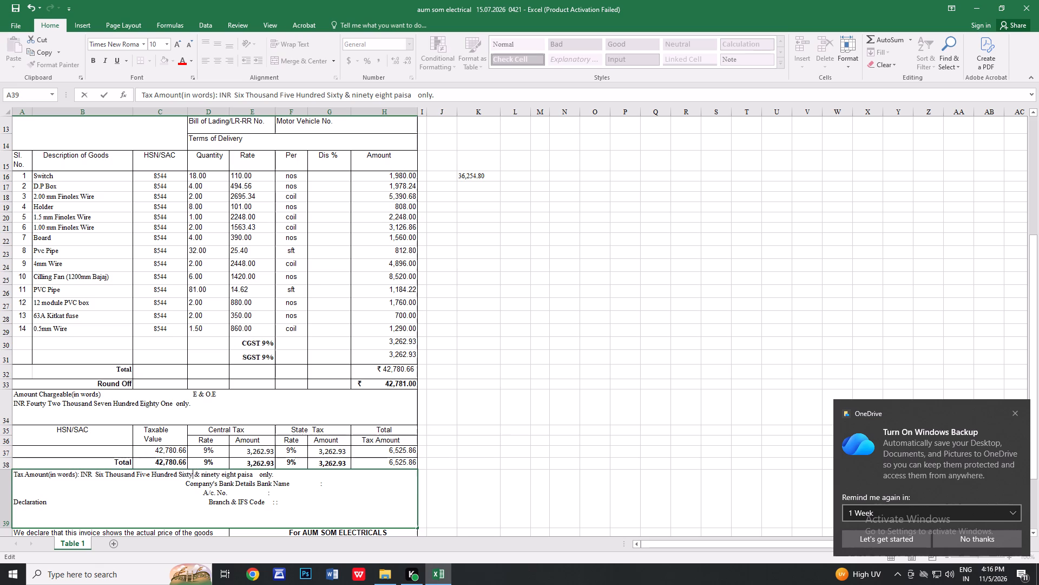
pyautogui.press('BackSpace')
pyautogui.press('BackSpace')
pyautogui.press('BackSpace')
pyautogui.press('BackSpace')
pyautogui.press('BackSpace')
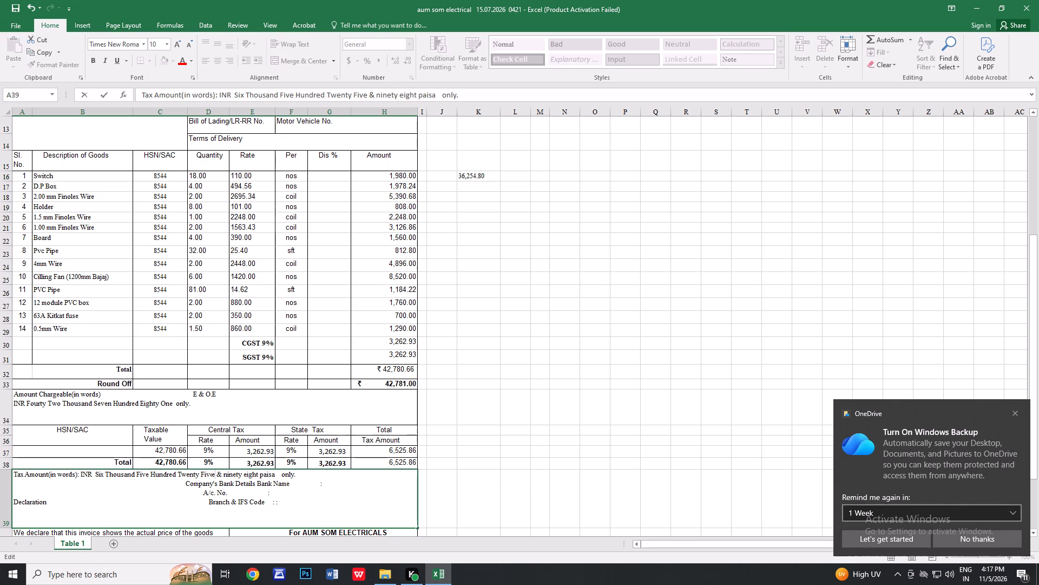
# Change the paisa figure in the Tax Amount words to "eighty six".
pyautogui.press('Right')
pyautogui.press('Right')
pyautogui.press('Right')
pyautogui.press('Right')
pyautogui.press('Right')
pyautogui.press('Right')
pyautogui.press('Right')
pyautogui.press('Right')
pyautogui.press('Right')
pyautogui.press('Right')
pyautogui.press('Right')
pyautogui.press('Right')
pyautogui.press('Right')
pyautogui.press('Right')
pyautogui.press('Left')
pyautogui.press('Left')
pyautogui.press('Left')
pyautogui.press('Left')
pyautogui.press('BackSpace')
pyautogui.press('BackSpace')
pyautogui.press('BackSpace')
pyautogui.press('BackSpace')
pyautogui.press('BackSpace')
pyautogui.press('BackSpace')
pyautogui.press('BackSpace')
pyautogui.press('BackSpace')
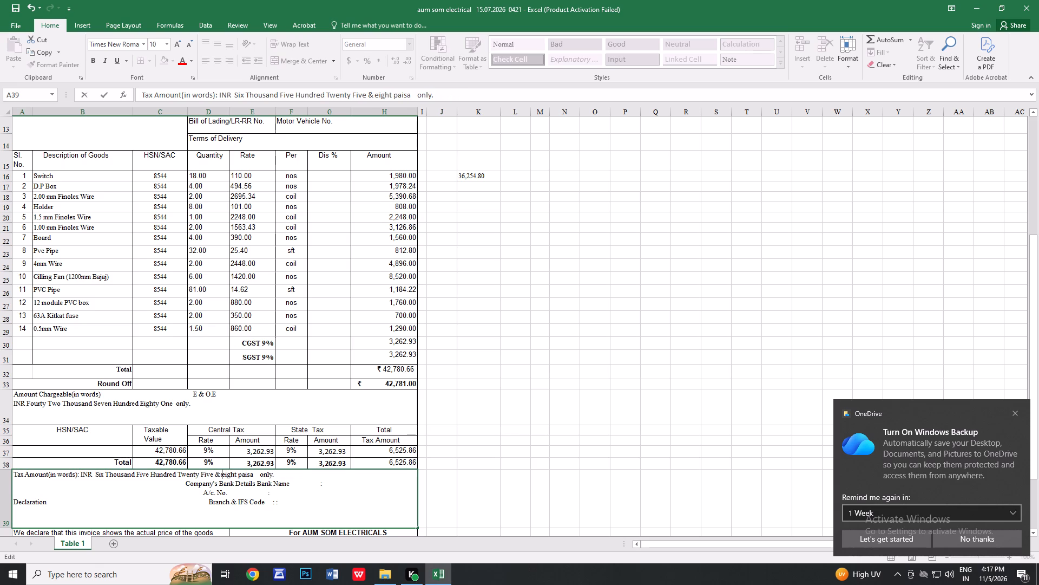
pyautogui.press('Right')
pyautogui.press('Right')
pyautogui.press('Right')
pyautogui.press('Right')
pyautogui.press('Right')
pyautogui.press('Right')
pyautogui.press('Left')
pyautogui.write('y six')
pyautogui.click(577, 407)
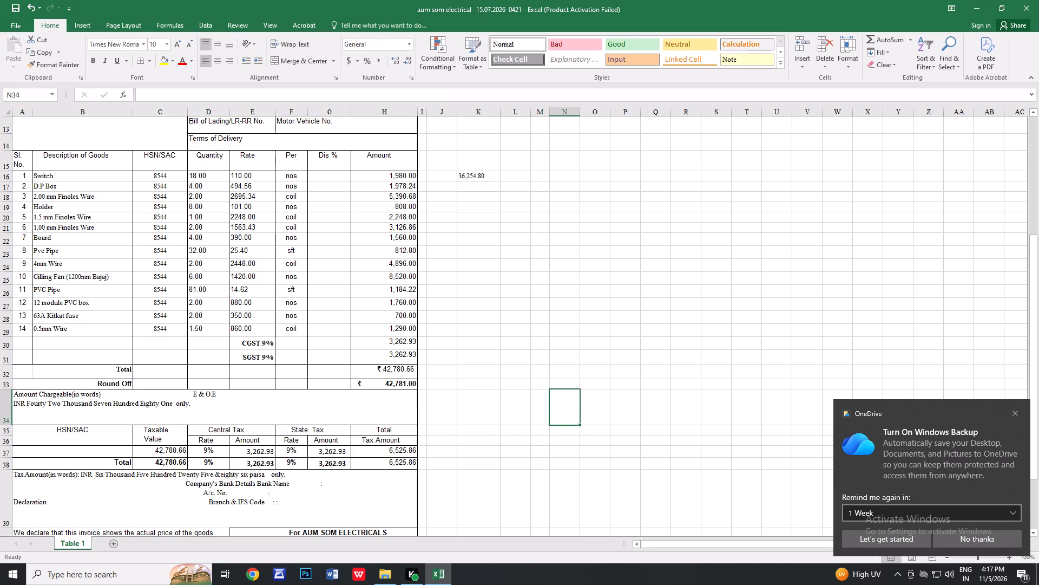
# Insert a space between "&" and "eighty" in the Tax Amount words.
pyautogui.doubleClick(220, 477)
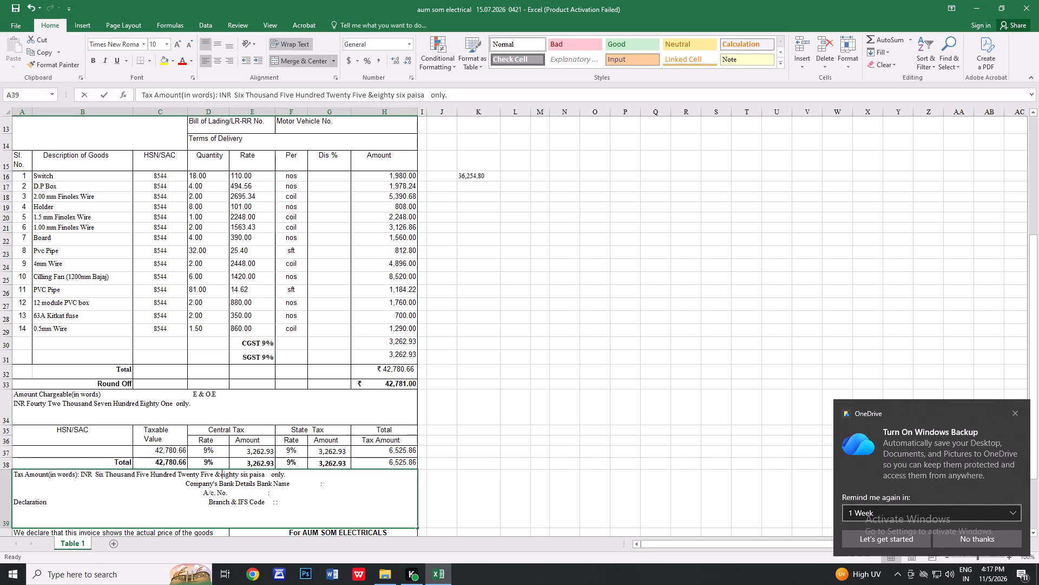
pyautogui.press('space')
pyautogui.click(561, 366)
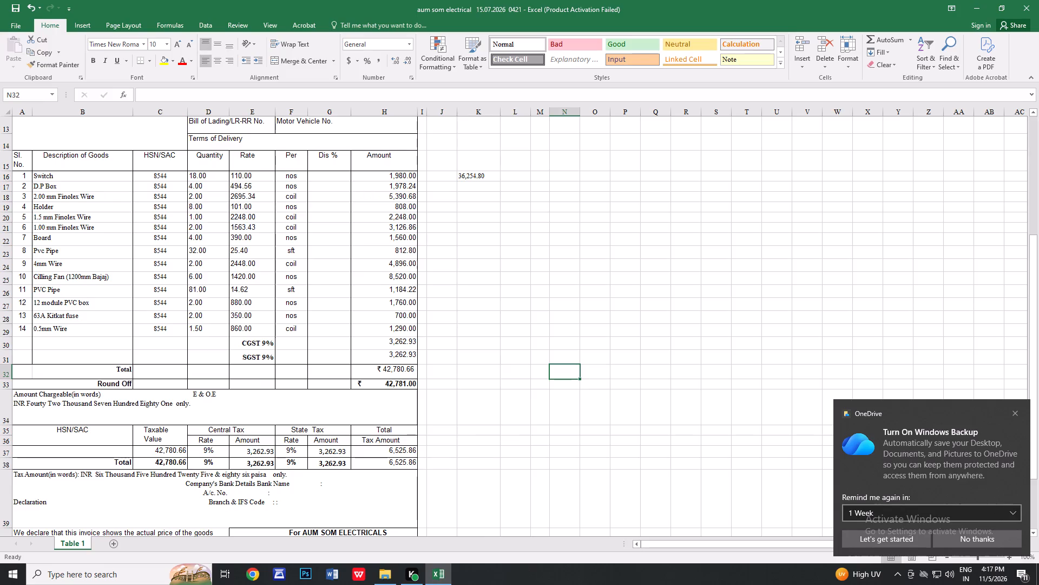
# Bring up the print settings for the invoice and choose the EPSON L3250 Series printer.
pyautogui.hotkey('ctrl', 'p')
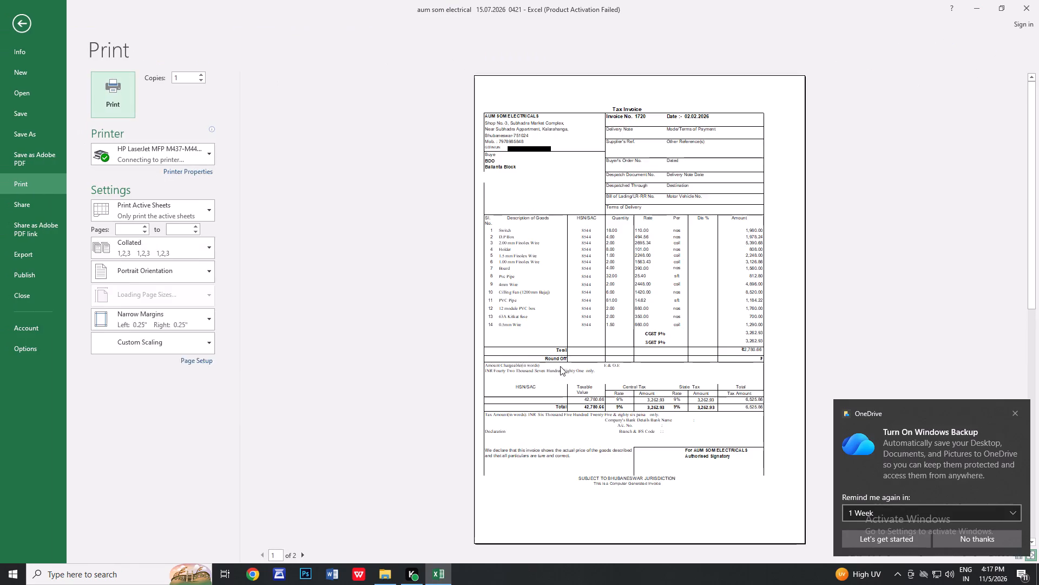
pyautogui.click(156, 161)
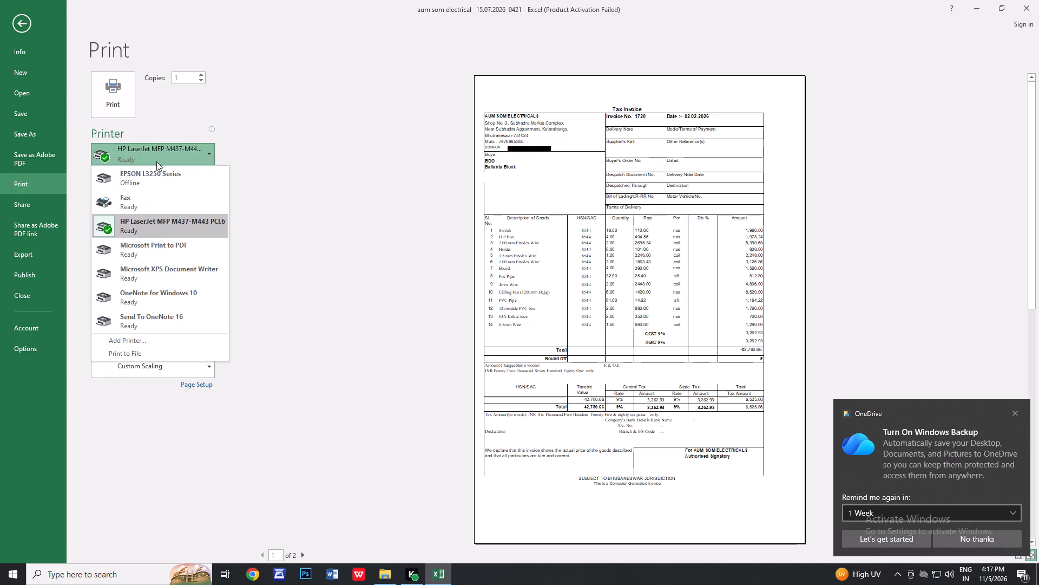
pyautogui.click(155, 174)
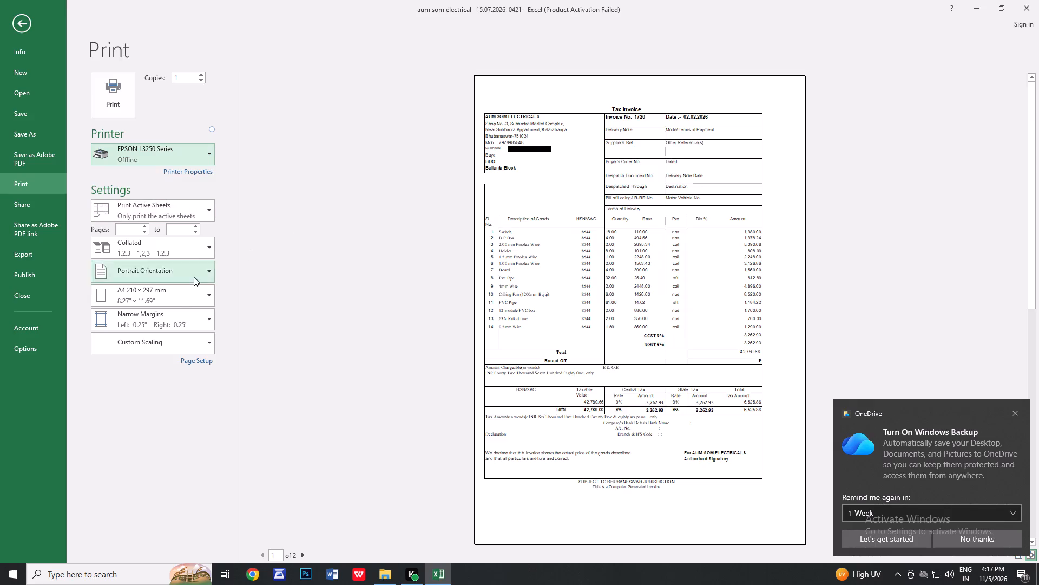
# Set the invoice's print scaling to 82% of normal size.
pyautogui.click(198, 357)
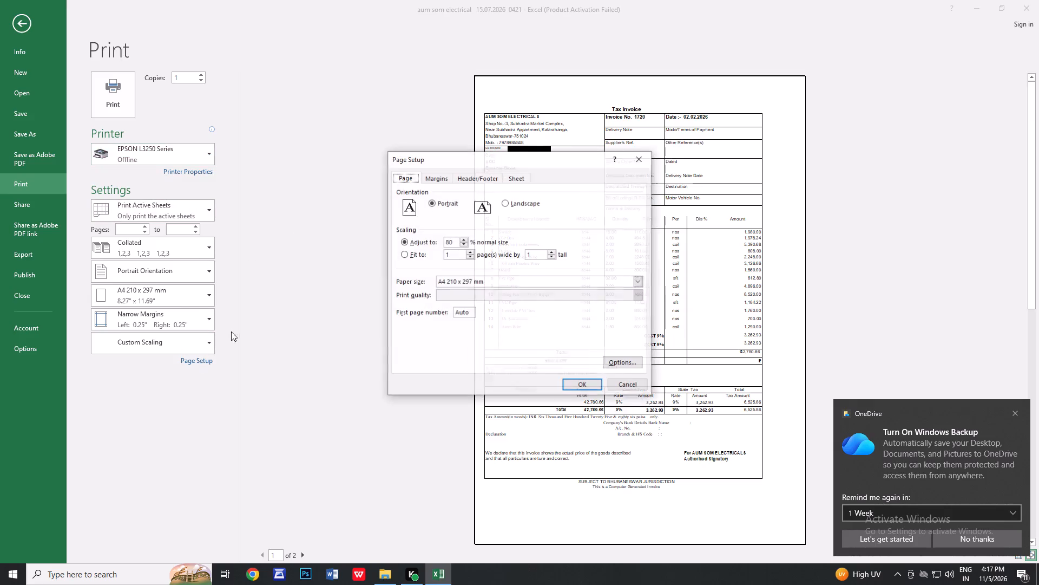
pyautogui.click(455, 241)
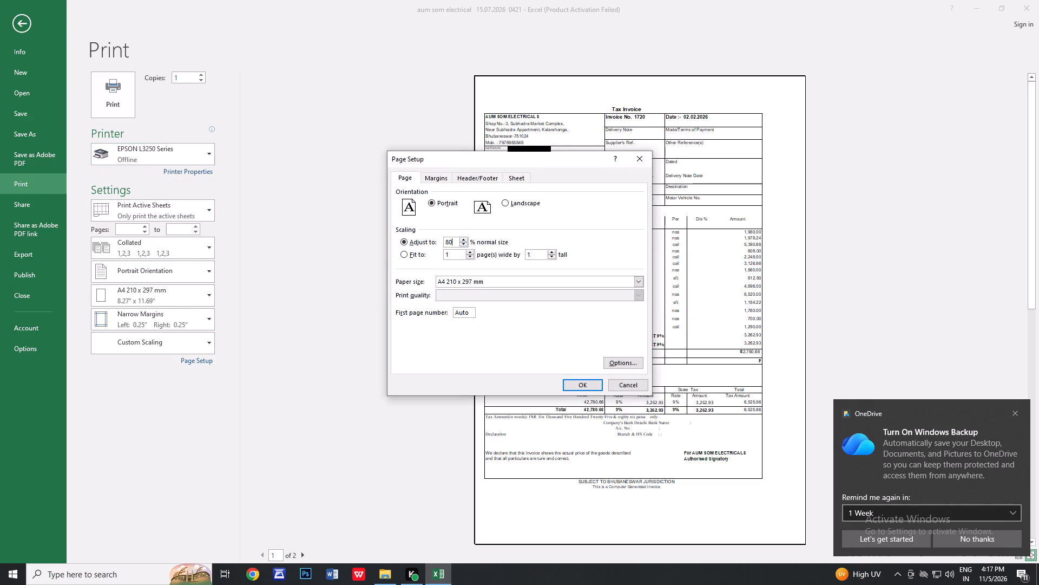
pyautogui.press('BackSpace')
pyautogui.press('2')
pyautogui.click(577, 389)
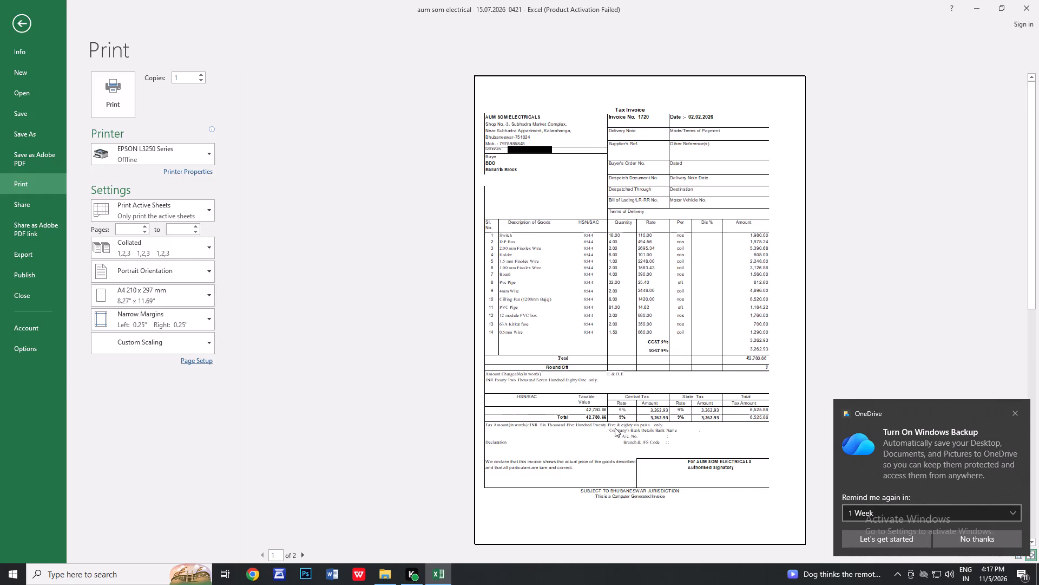
# Set the invoice's print scaling to 81% of normal size.
pyautogui.click(197, 364)
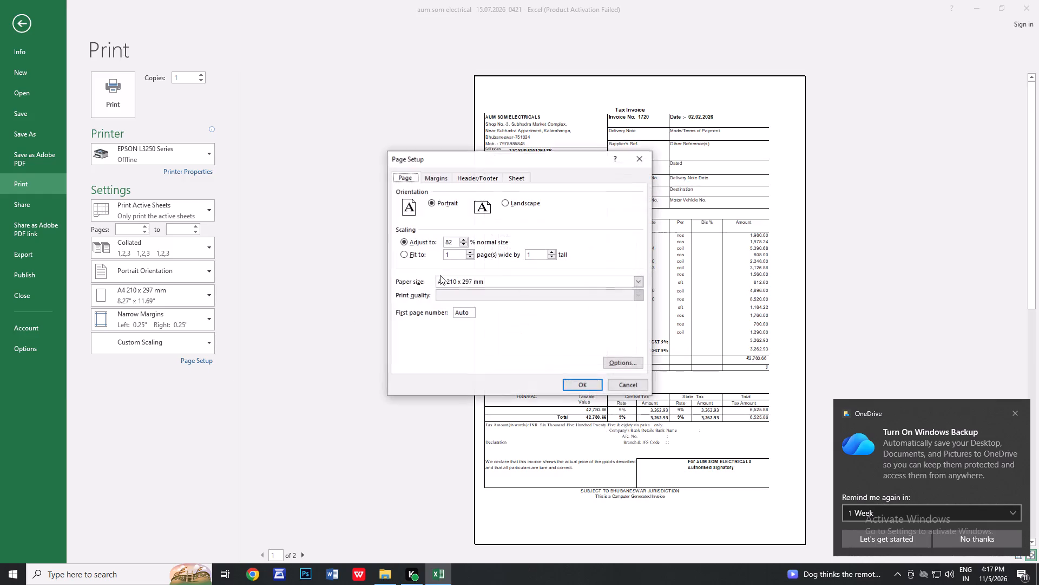
pyautogui.click(455, 243)
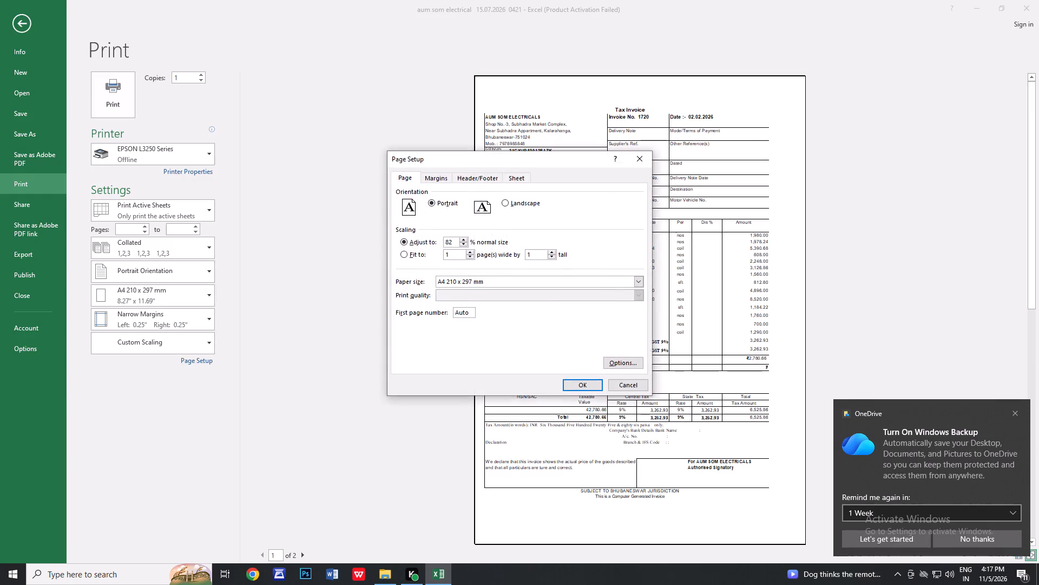
pyautogui.press('BackSpace')
pyautogui.press('1')
pyautogui.click(577, 382)
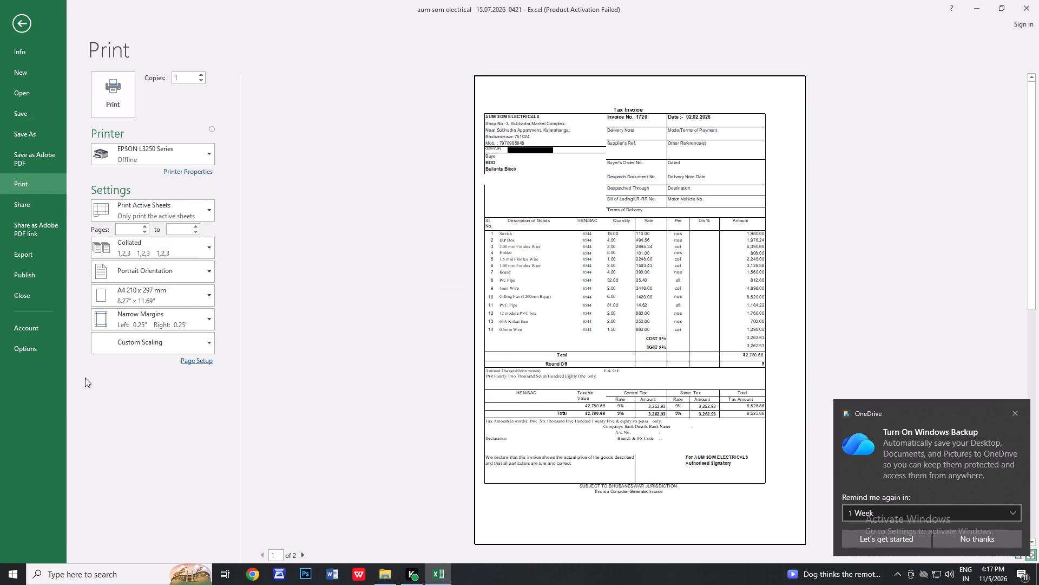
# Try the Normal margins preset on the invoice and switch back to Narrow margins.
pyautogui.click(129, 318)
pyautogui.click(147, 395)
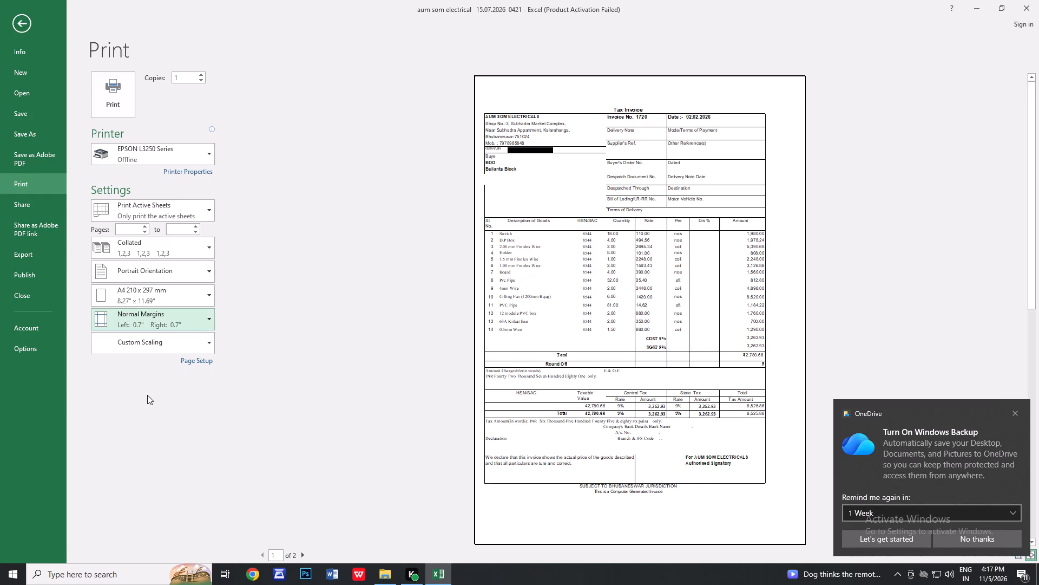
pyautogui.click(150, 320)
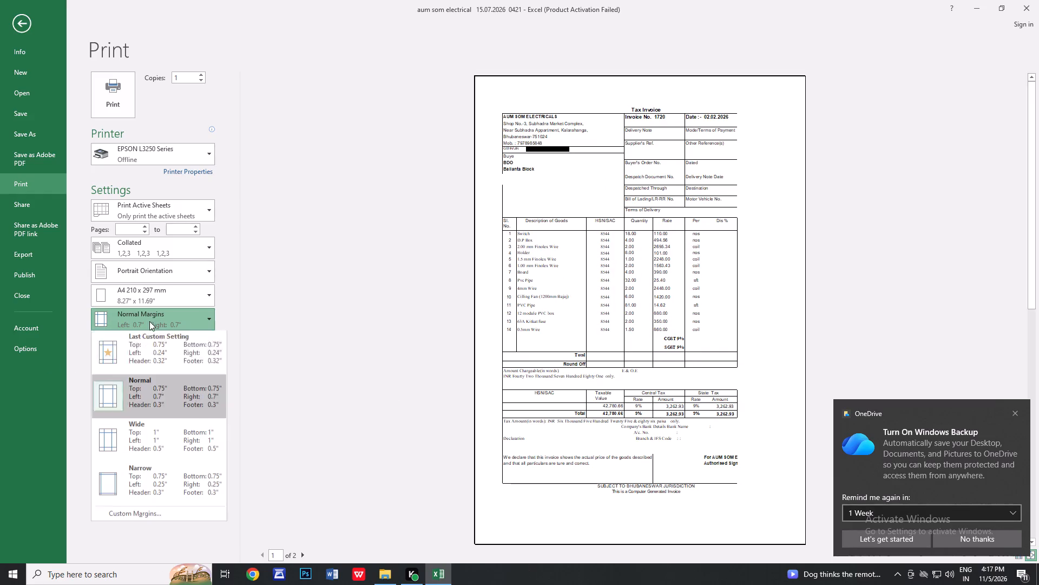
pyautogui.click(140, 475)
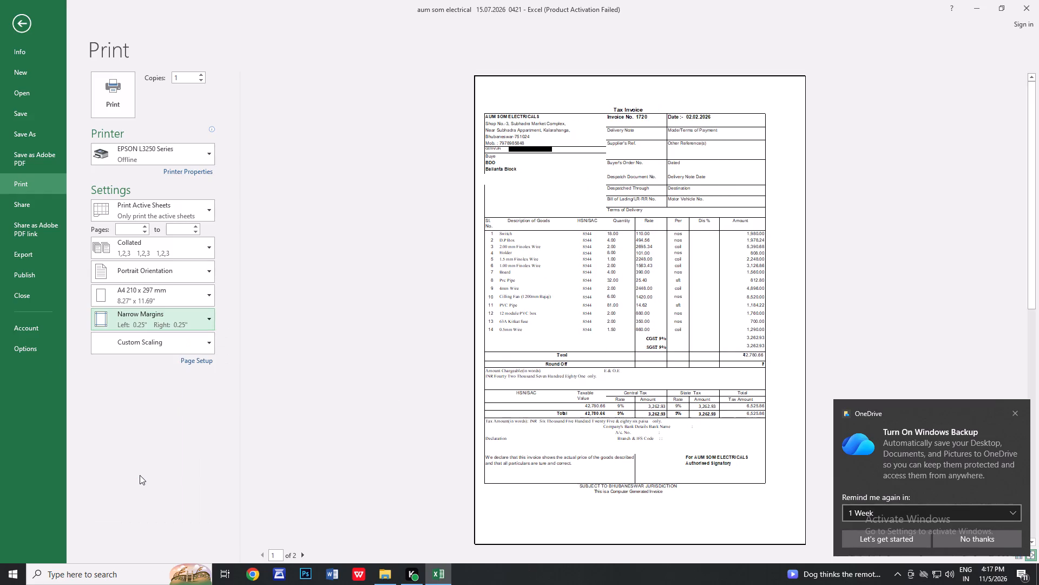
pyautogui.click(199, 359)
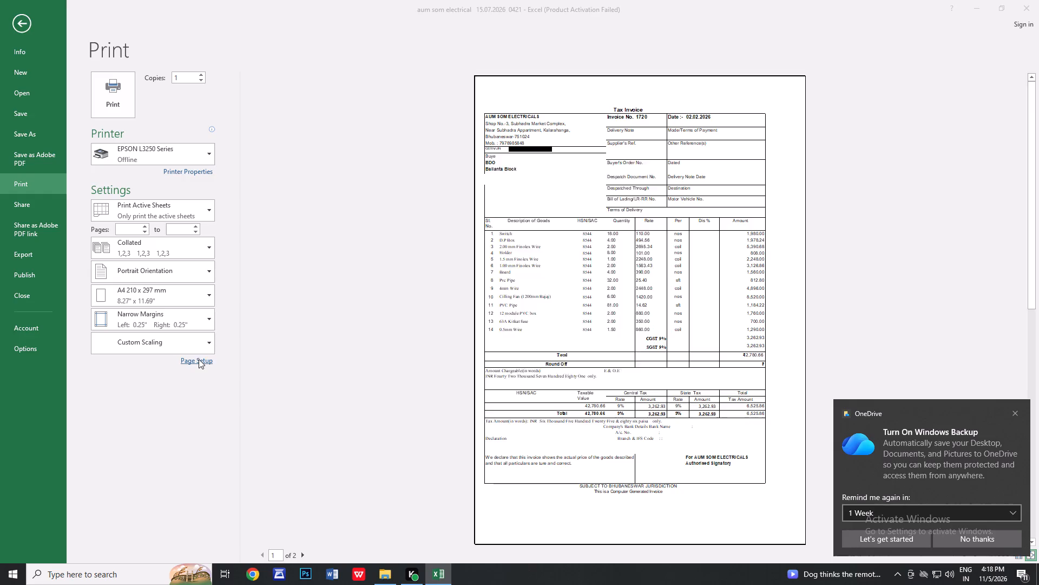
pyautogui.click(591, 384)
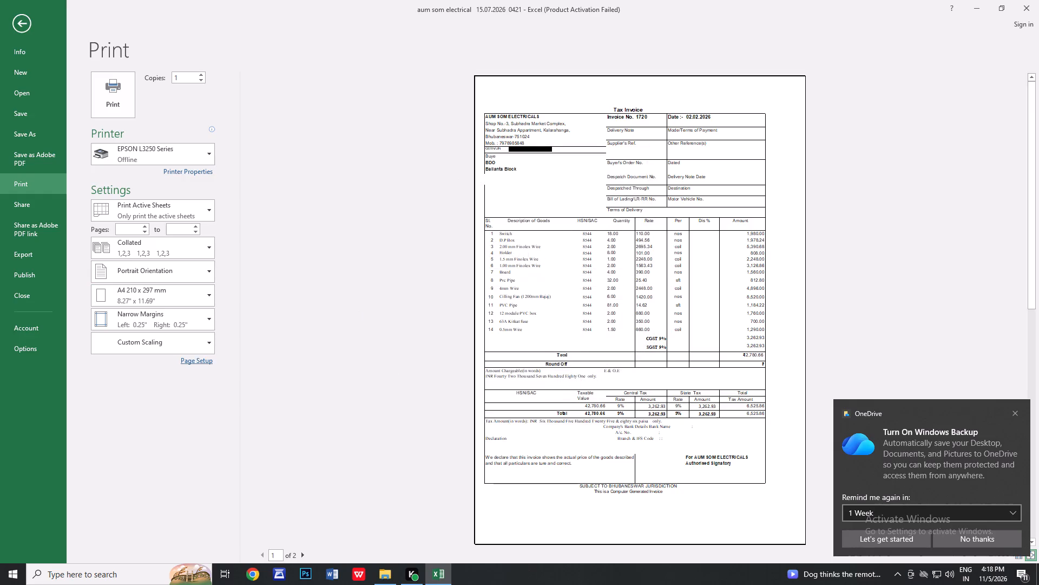
# Limit the print range to pages 1 to 1.
pyautogui.click(146, 225)
pyautogui.click(197, 227)
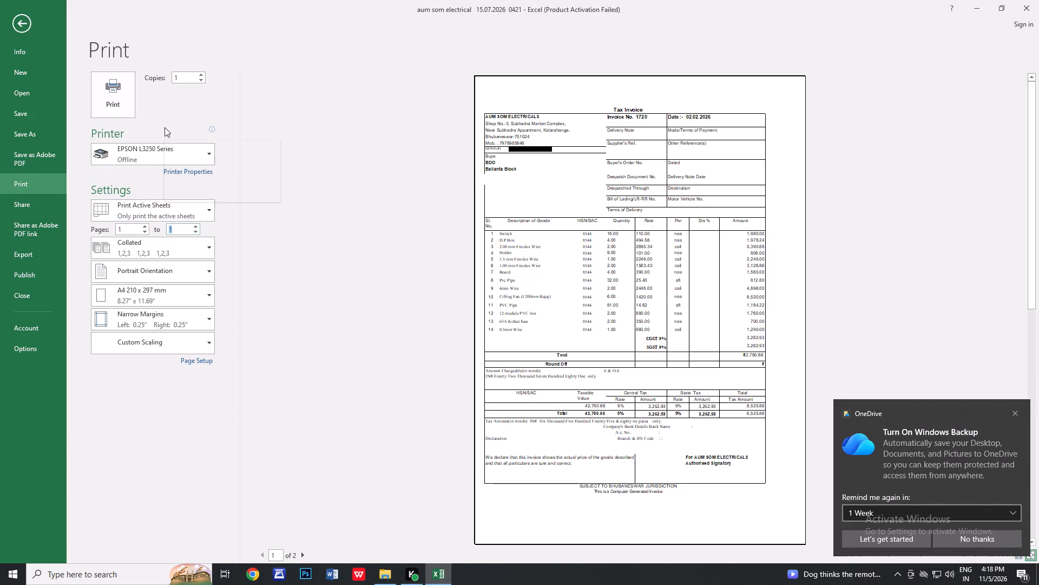
# Print one copy of the invoice on the EPSON L3250 Series printer.
pyautogui.click(118, 96)
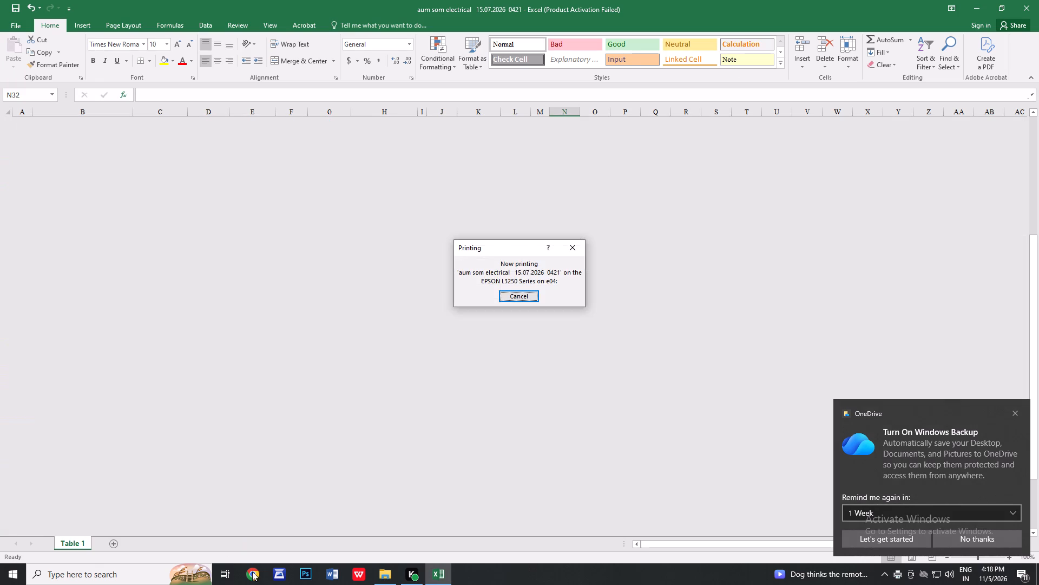
# Open the Google Chrome browser.
pyautogui.click(253, 575)
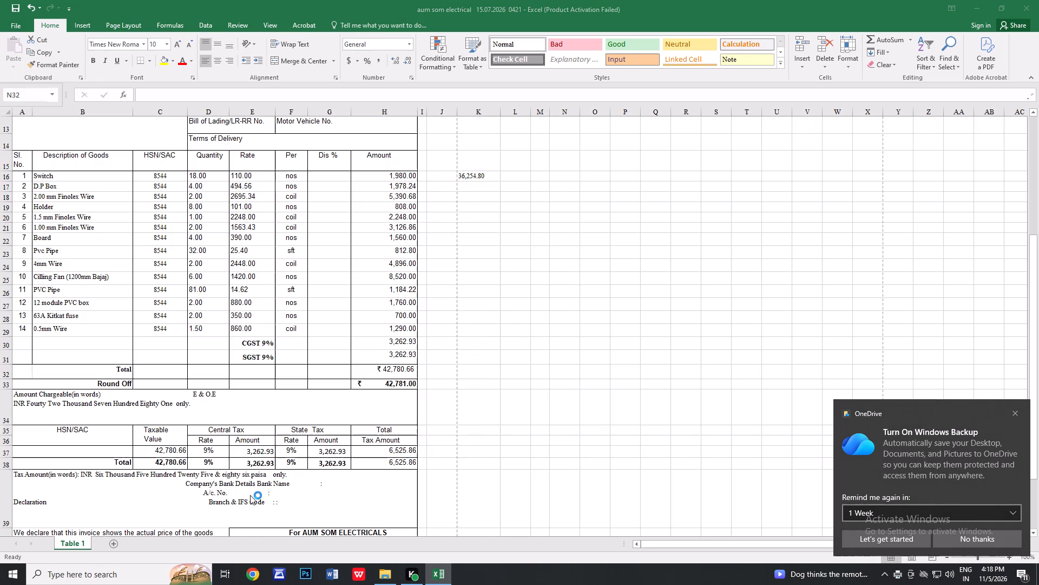
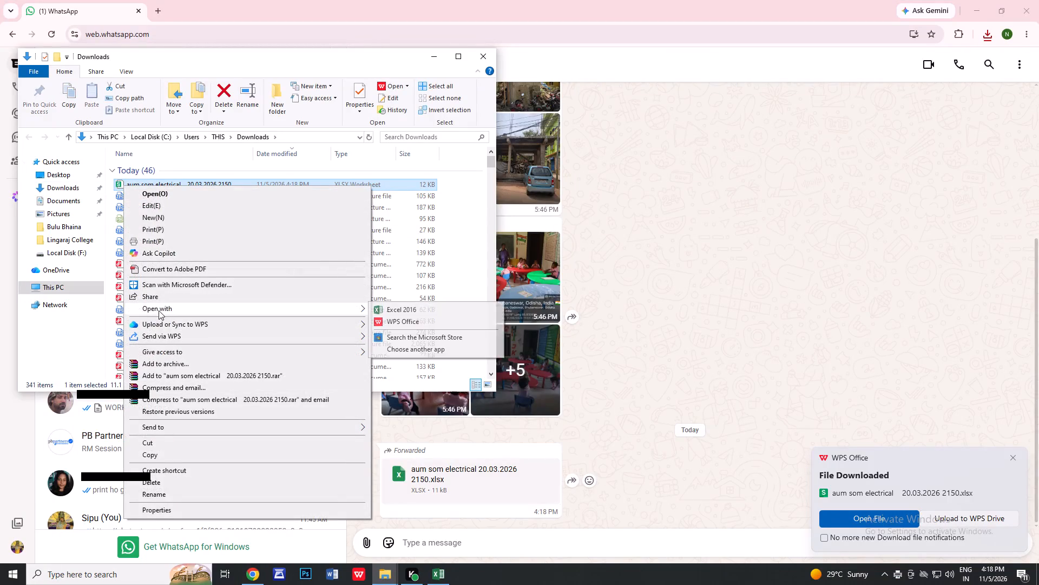
# Open the downloaded workbook "aum som electrical 20.03.2026 2150" from the Downloads folder in Excel 2016.
pyautogui.click(393, 310)
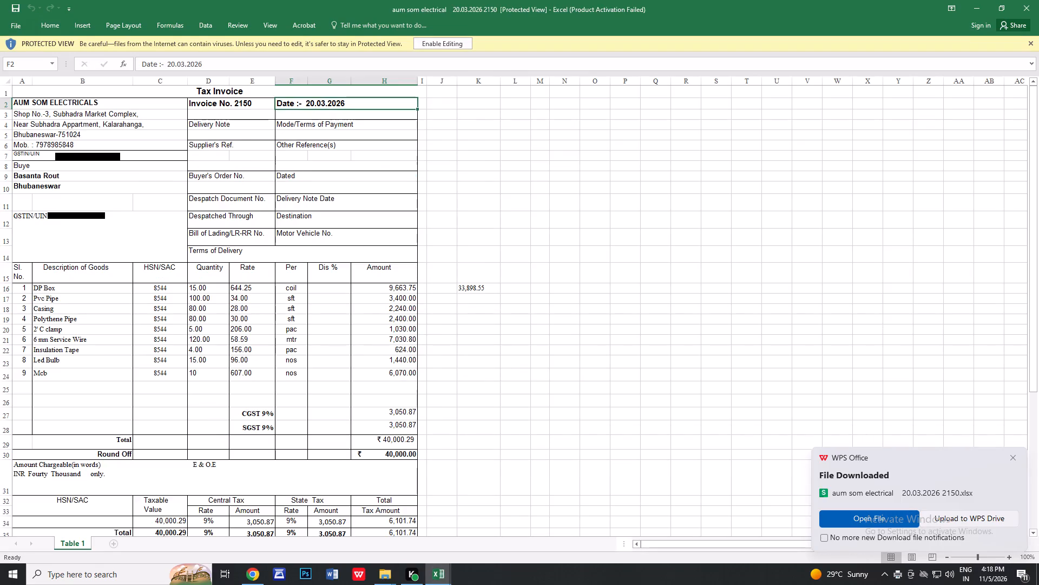
# Enable editing of the invoice 2150 workbook and set the 6 mm Service Wire quantity to 20.
pyautogui.click(439, 48)
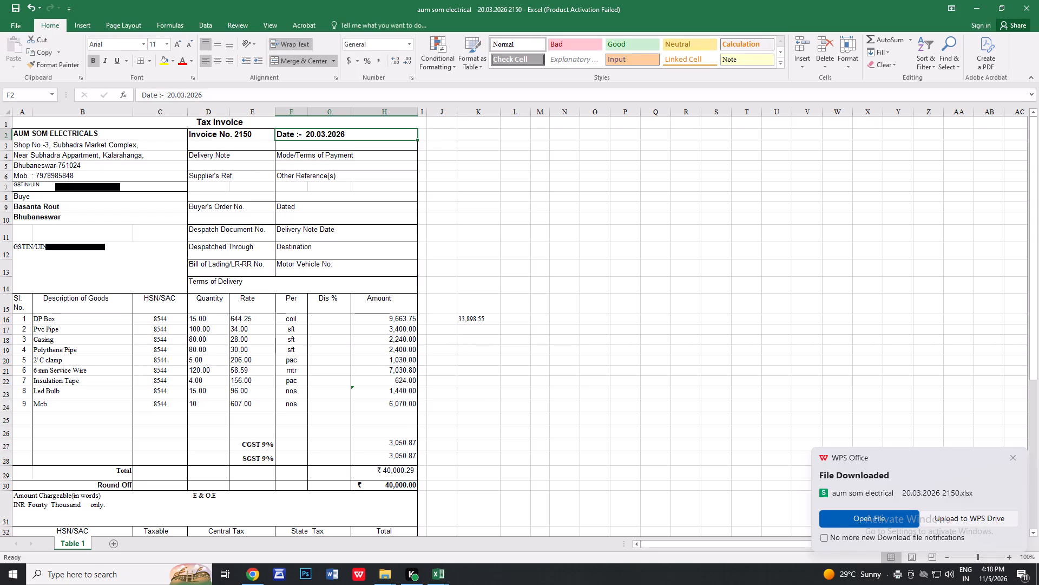
pyautogui.click(207, 370)
pyautogui.write('20')
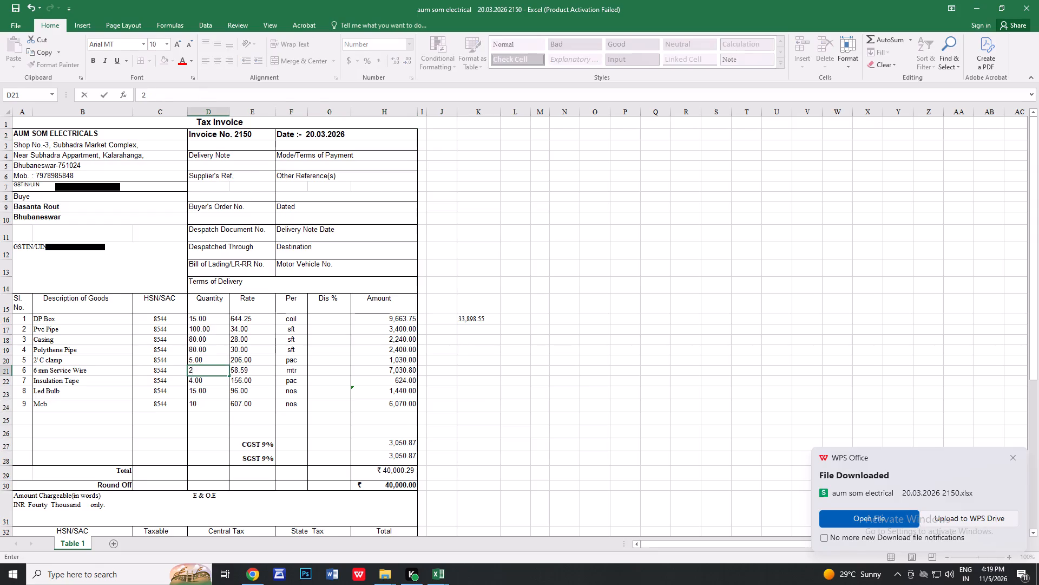
pyautogui.click(256, 374)
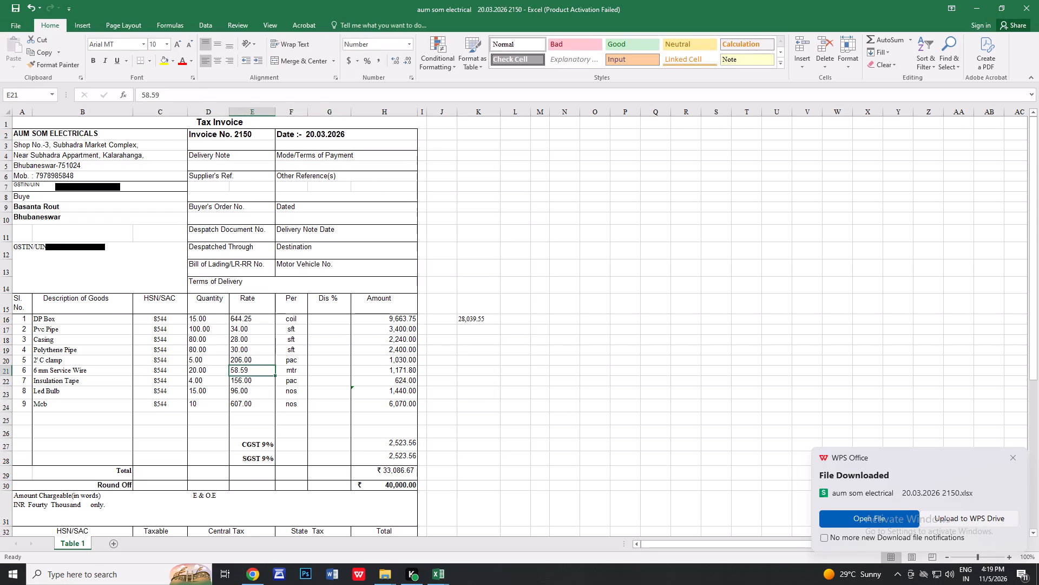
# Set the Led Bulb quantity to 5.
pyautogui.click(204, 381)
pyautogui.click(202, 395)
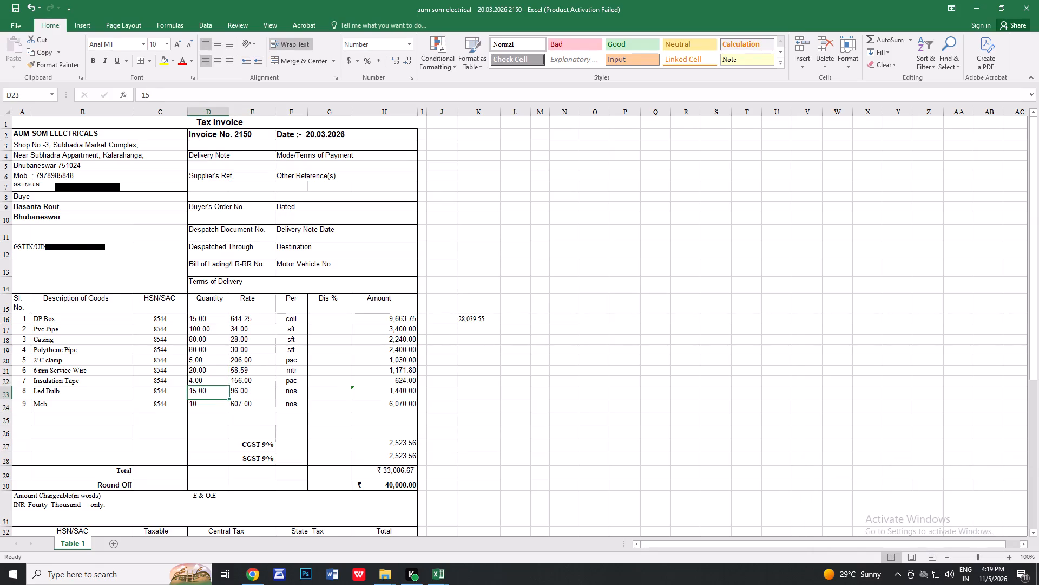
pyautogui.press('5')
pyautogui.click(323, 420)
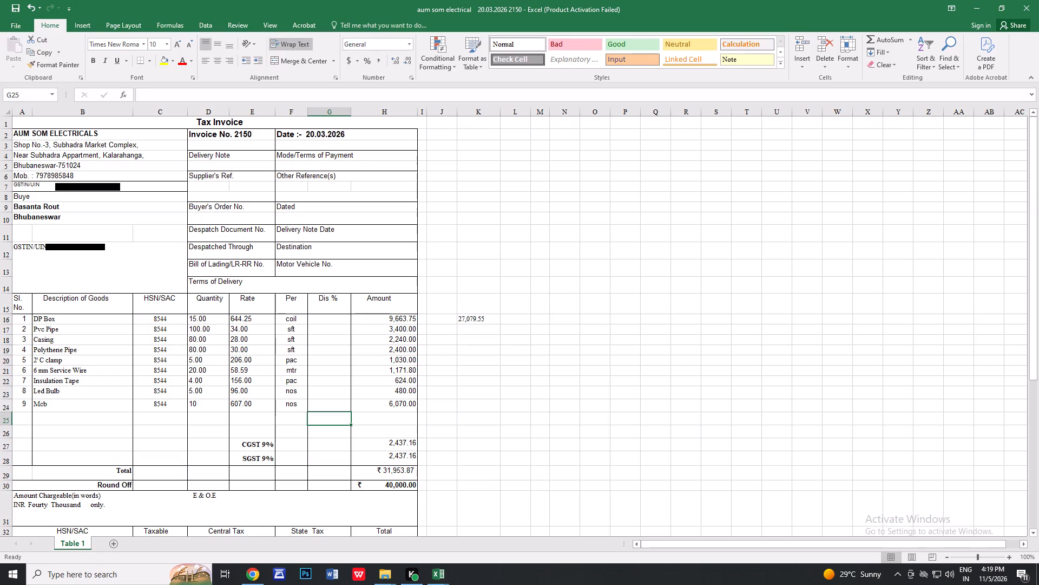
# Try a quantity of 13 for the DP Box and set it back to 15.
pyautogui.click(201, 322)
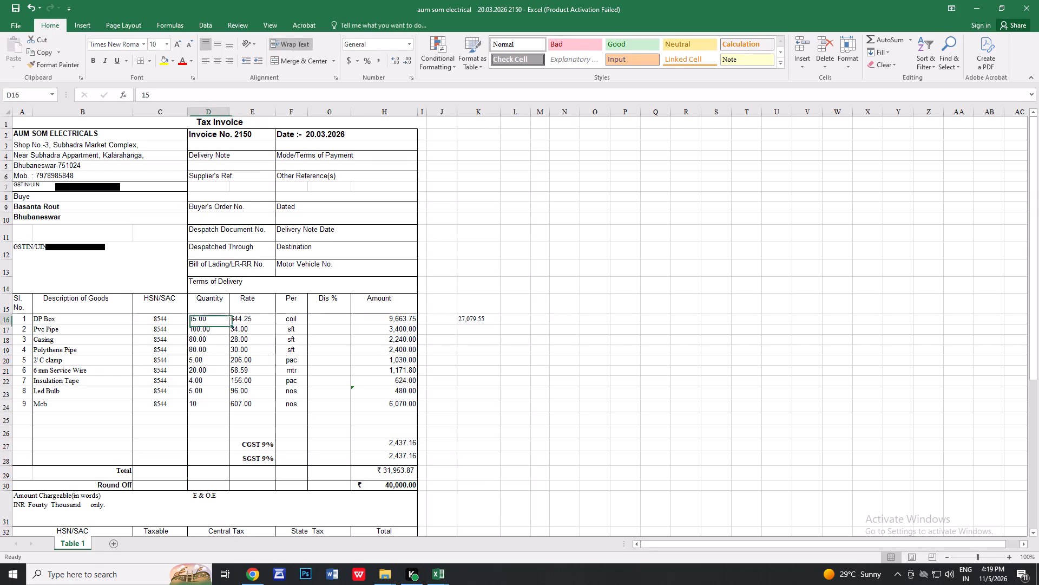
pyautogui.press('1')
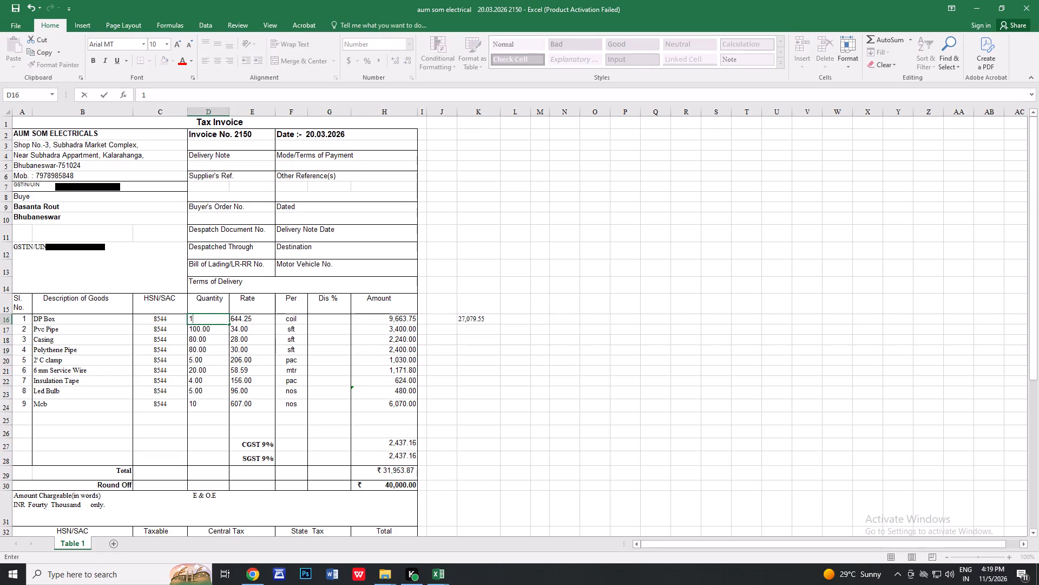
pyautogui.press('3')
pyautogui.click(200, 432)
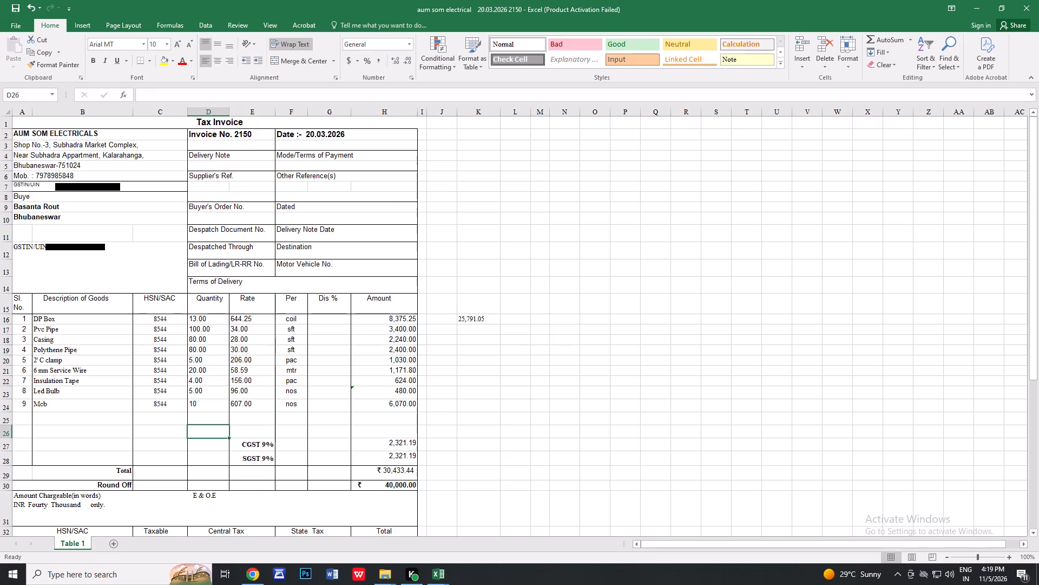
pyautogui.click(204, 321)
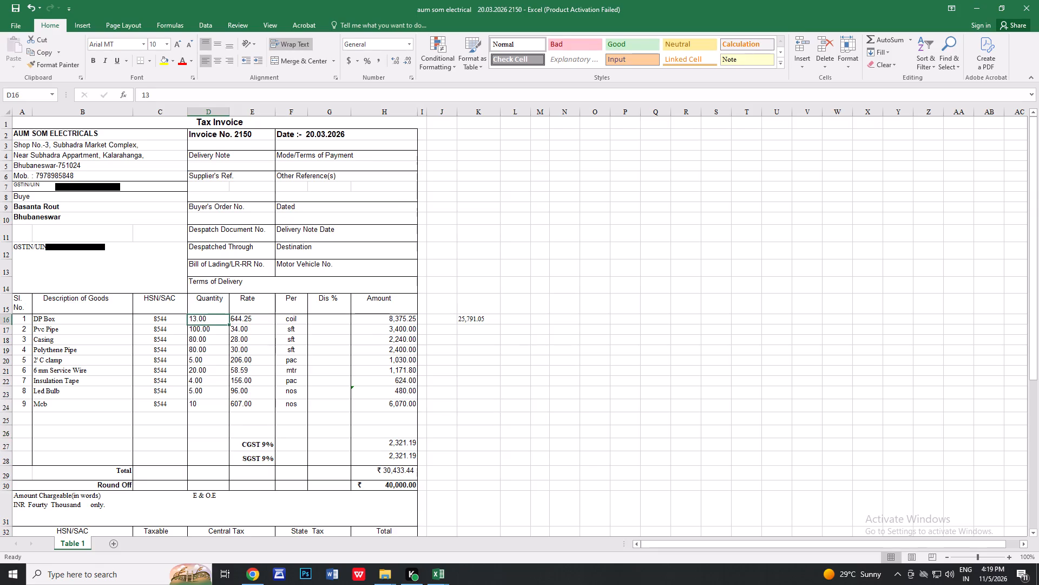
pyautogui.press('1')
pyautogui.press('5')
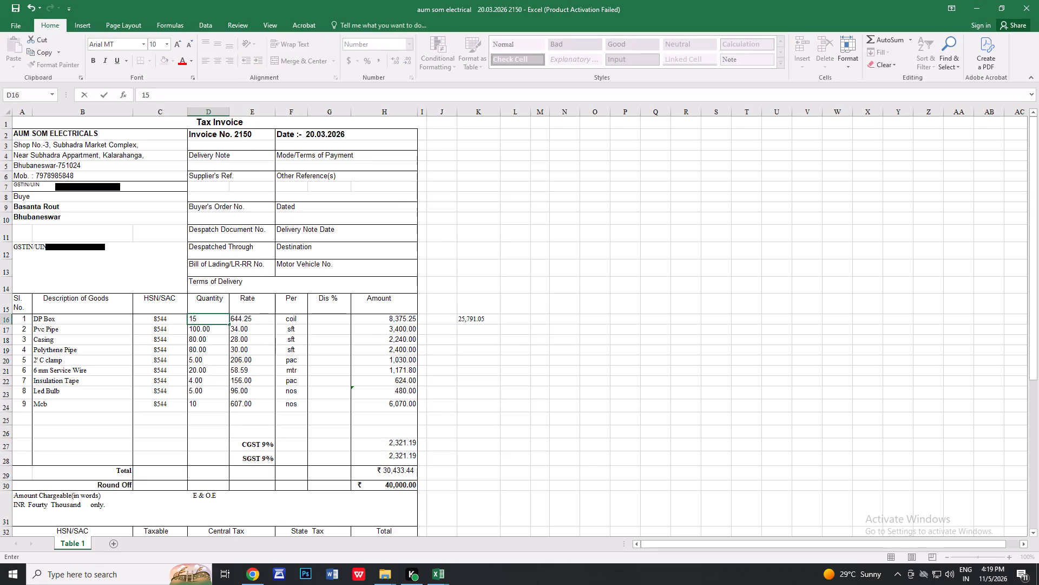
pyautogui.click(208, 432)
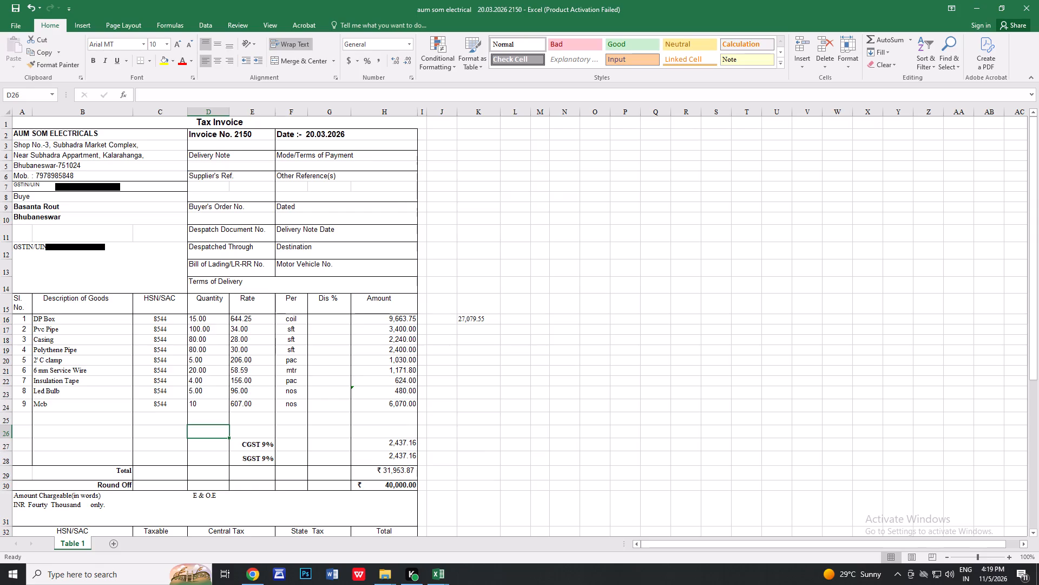
# Set the Insulation Tape quantity to 5.
pyautogui.click(201, 382)
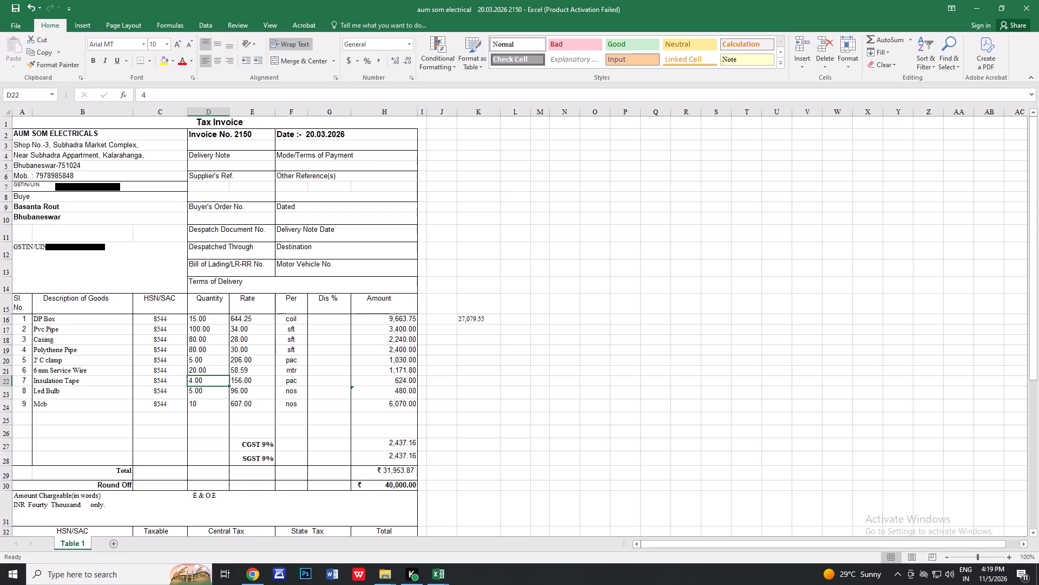
pyautogui.press('1')
pyautogui.press('BackSpace')
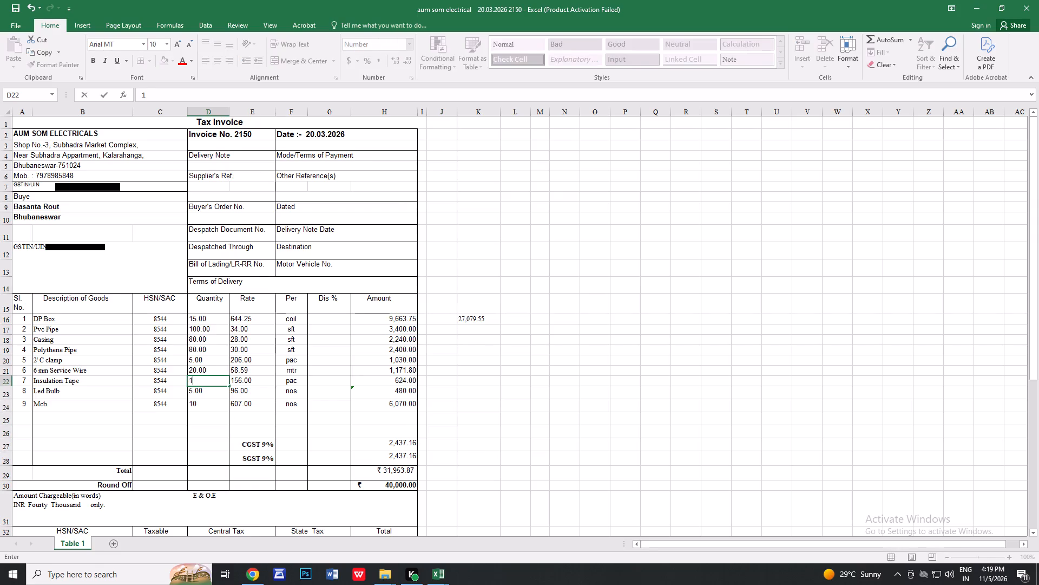
pyautogui.hotkey('ctrl', 'z')
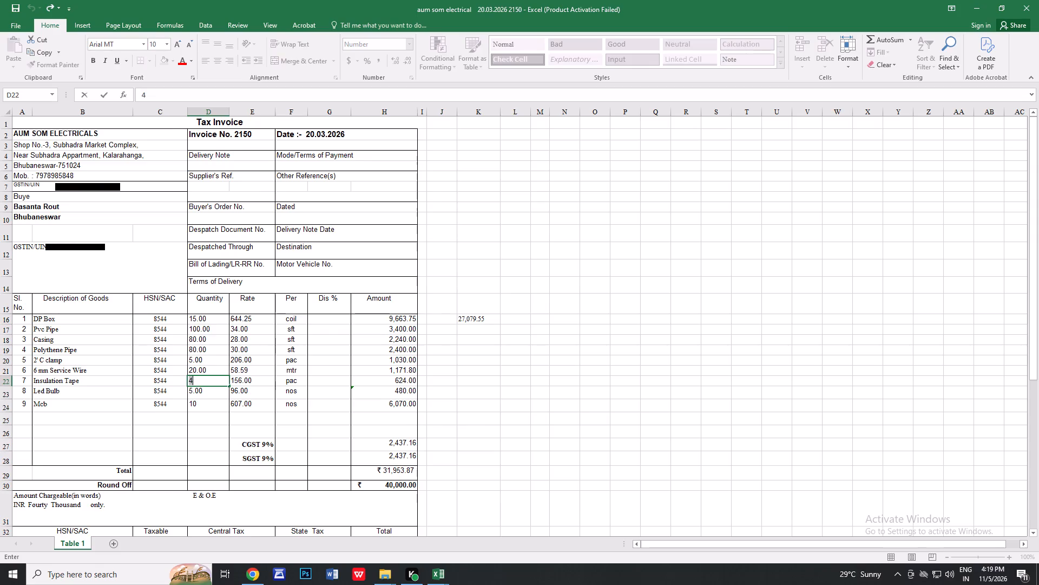
pyautogui.press('5')
pyautogui.click(222, 439)
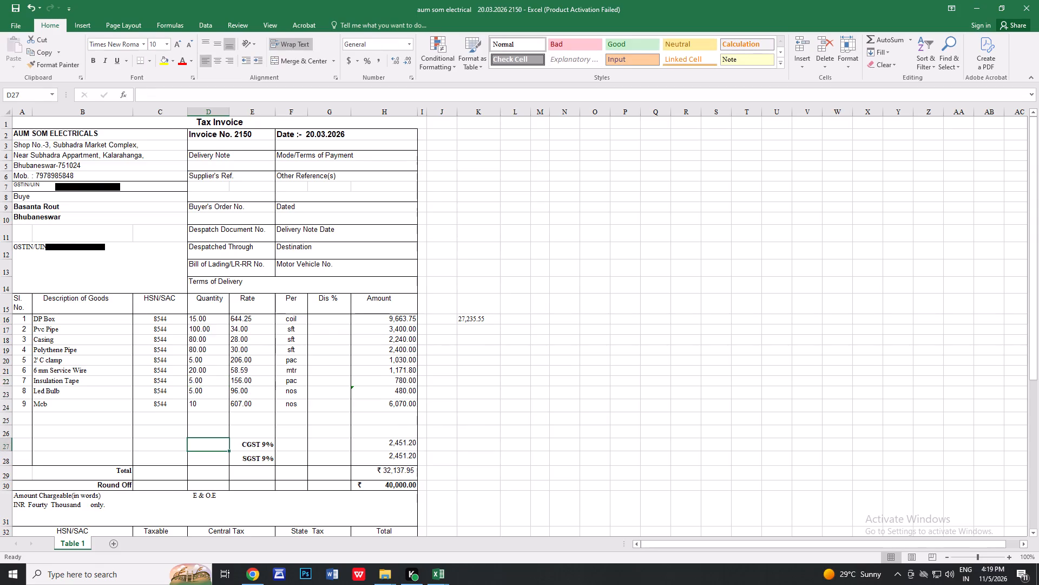
# Set the Led Bulb quantity to 6.
pyautogui.click(244, 396)
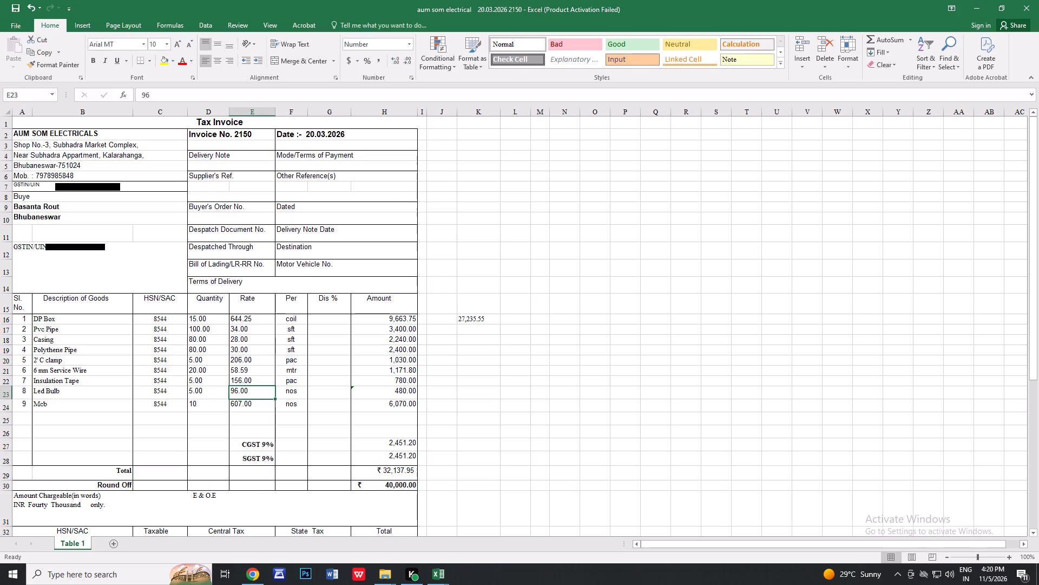
pyautogui.click(196, 392)
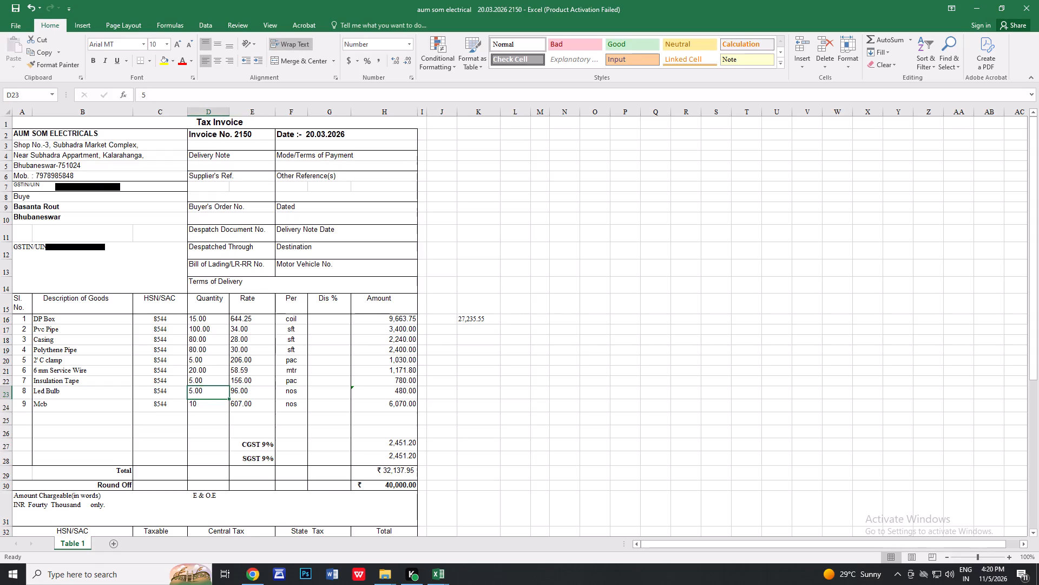
pyautogui.press('6')
pyautogui.click(211, 422)
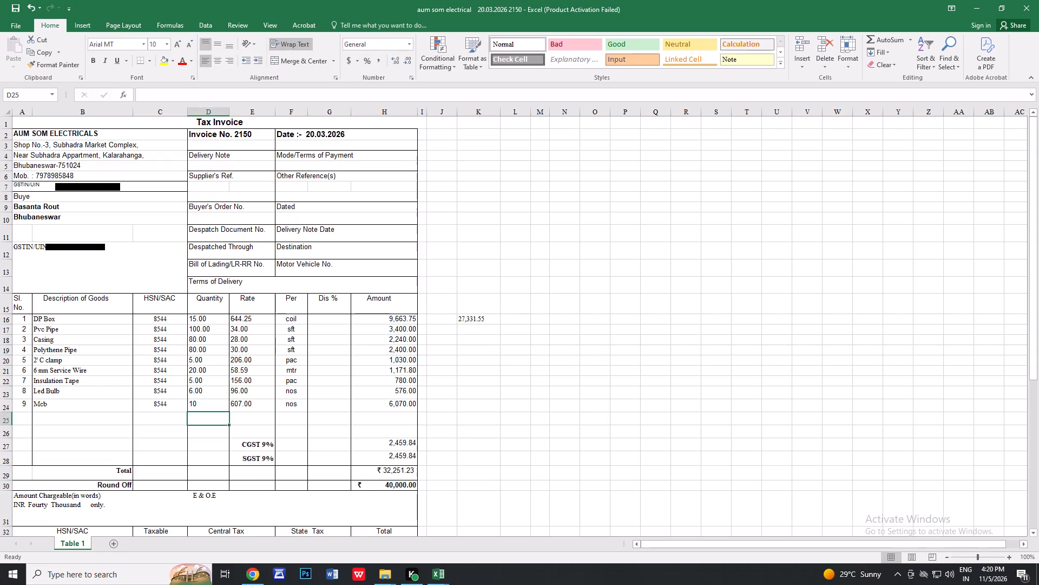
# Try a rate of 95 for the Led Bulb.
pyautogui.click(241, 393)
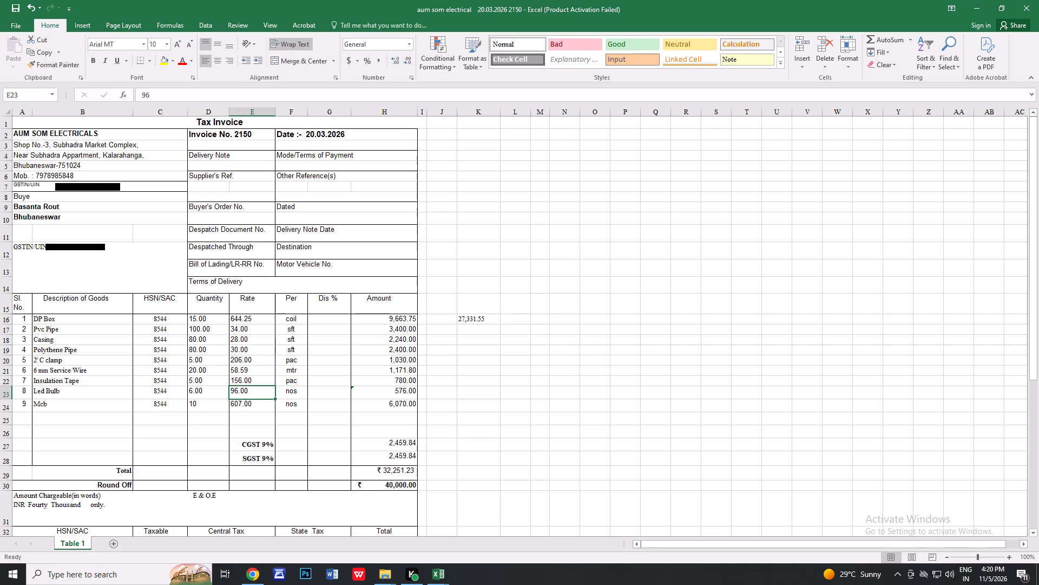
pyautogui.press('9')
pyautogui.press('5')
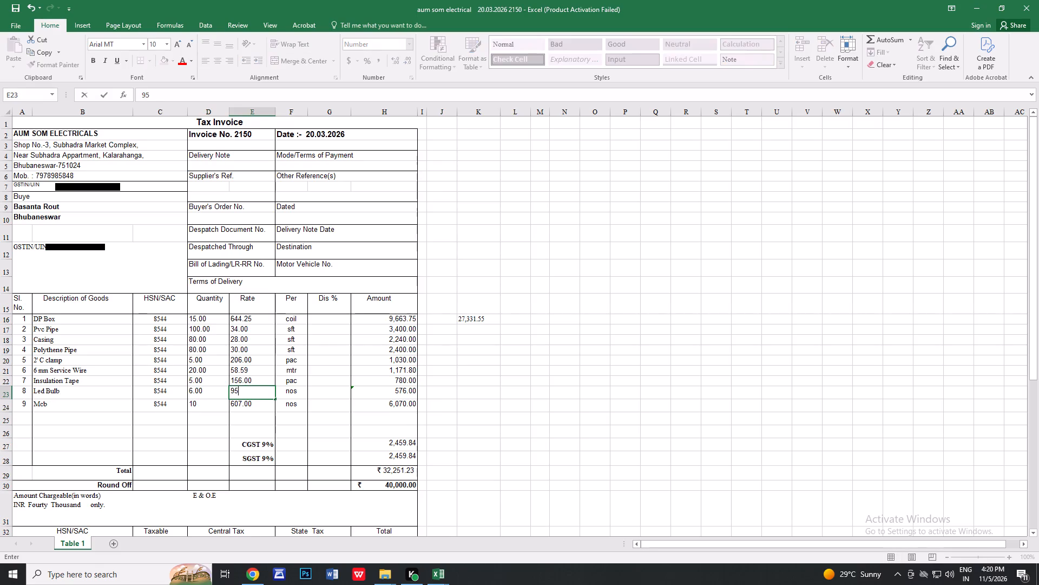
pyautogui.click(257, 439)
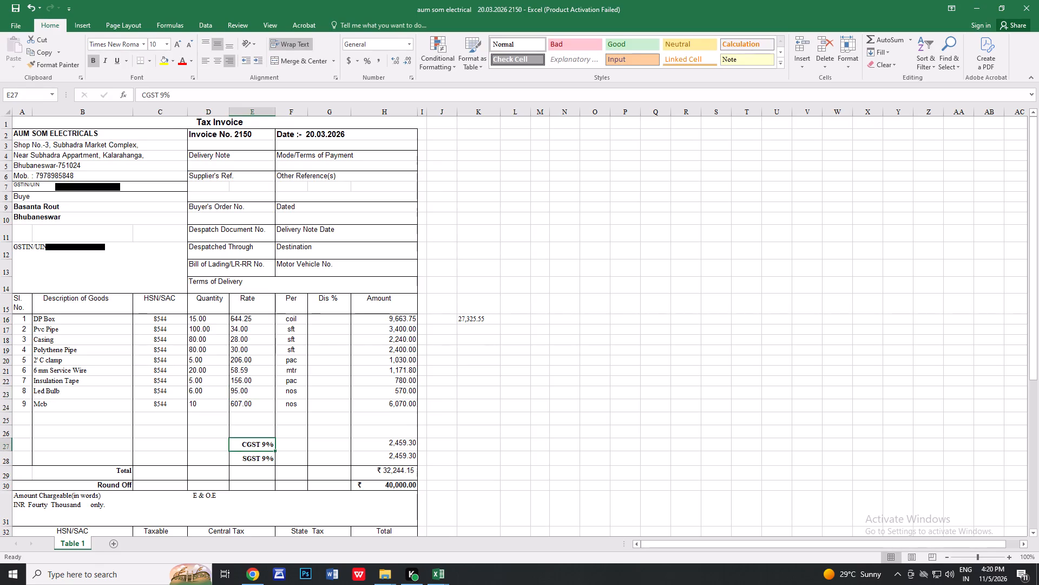
# Set the Led Bulb rate to 92.
pyautogui.click(241, 393)
pyautogui.write('92')
pyautogui.click(234, 434)
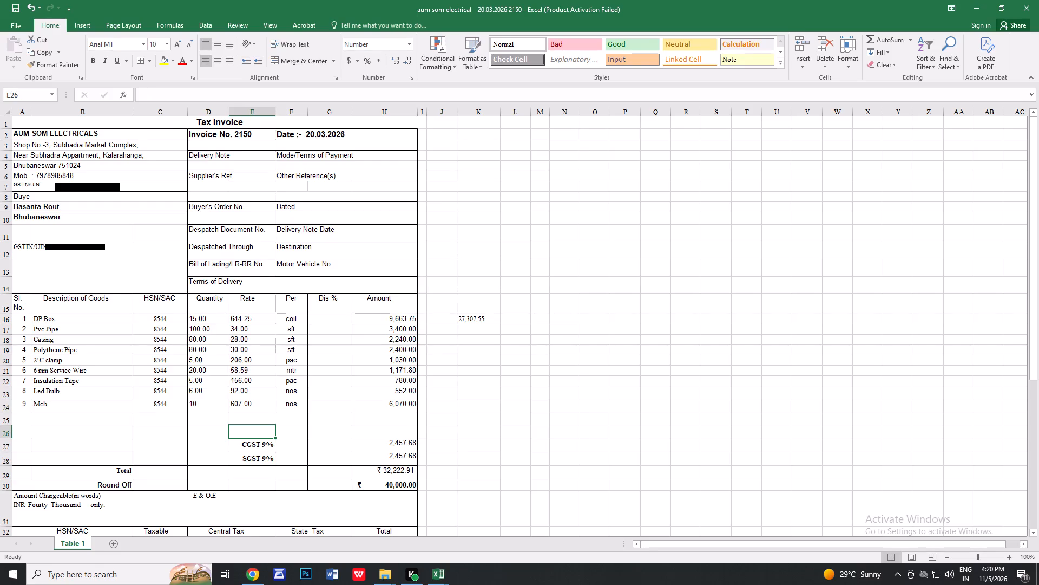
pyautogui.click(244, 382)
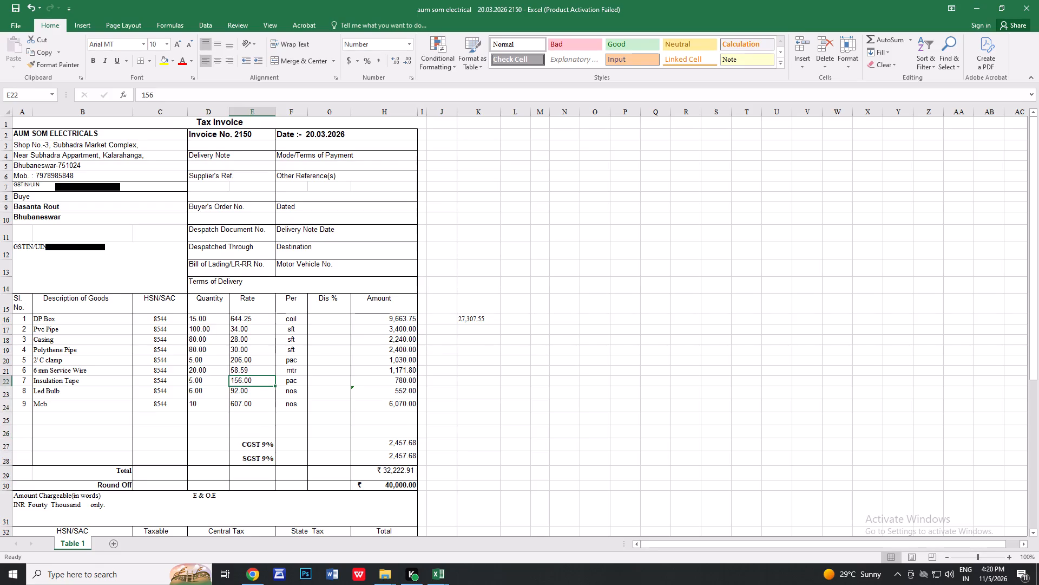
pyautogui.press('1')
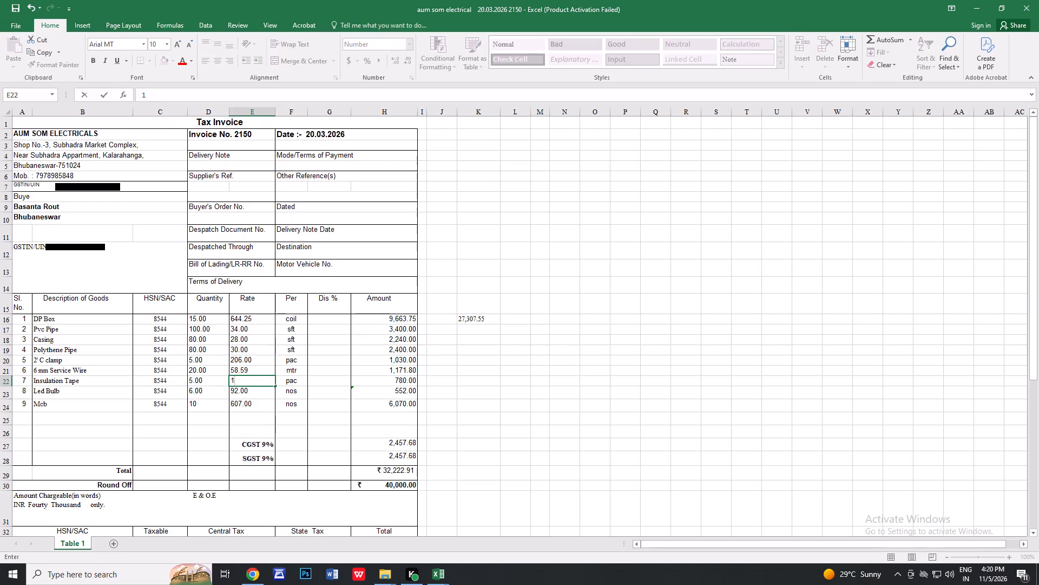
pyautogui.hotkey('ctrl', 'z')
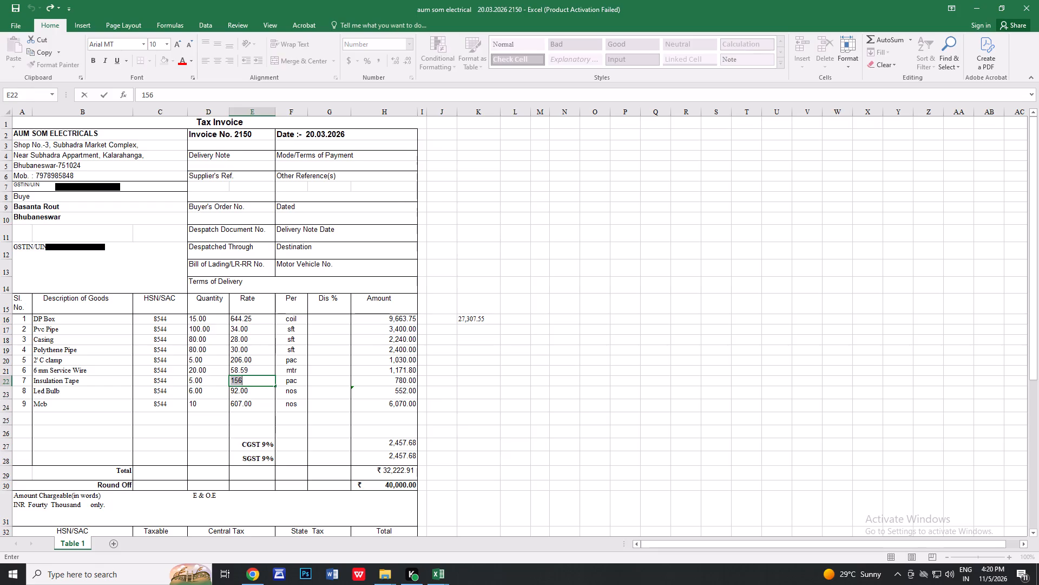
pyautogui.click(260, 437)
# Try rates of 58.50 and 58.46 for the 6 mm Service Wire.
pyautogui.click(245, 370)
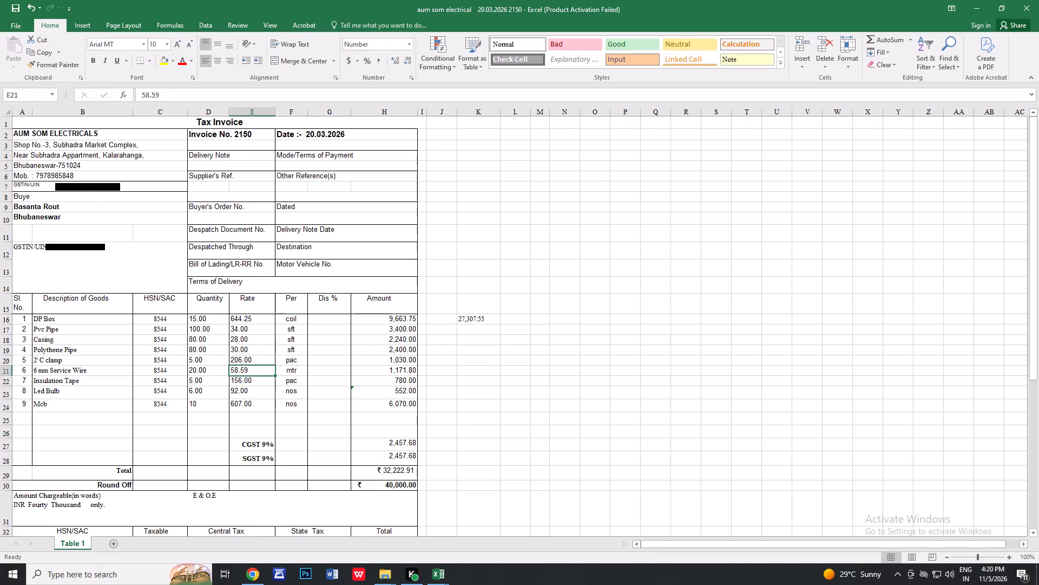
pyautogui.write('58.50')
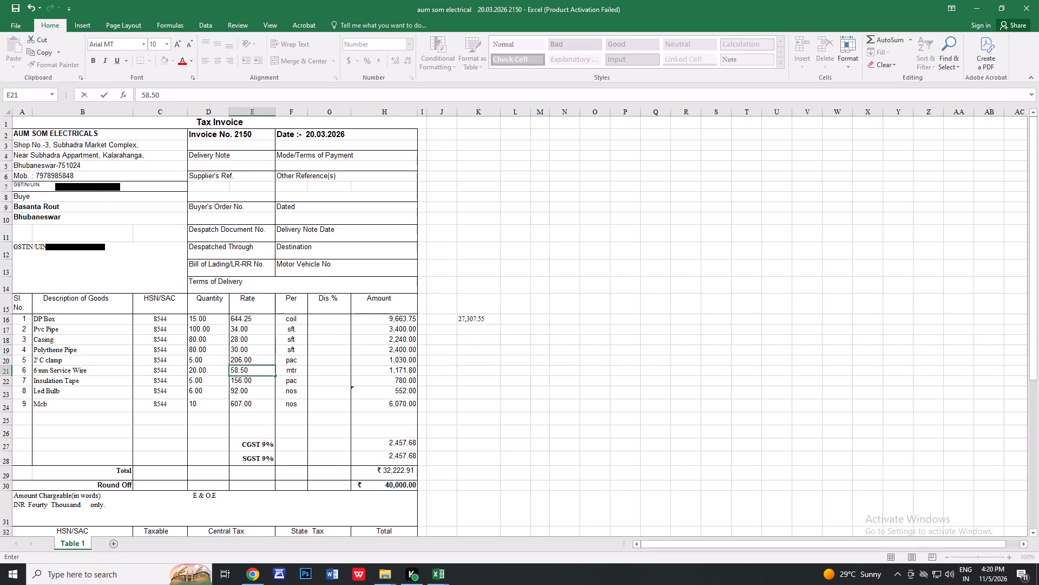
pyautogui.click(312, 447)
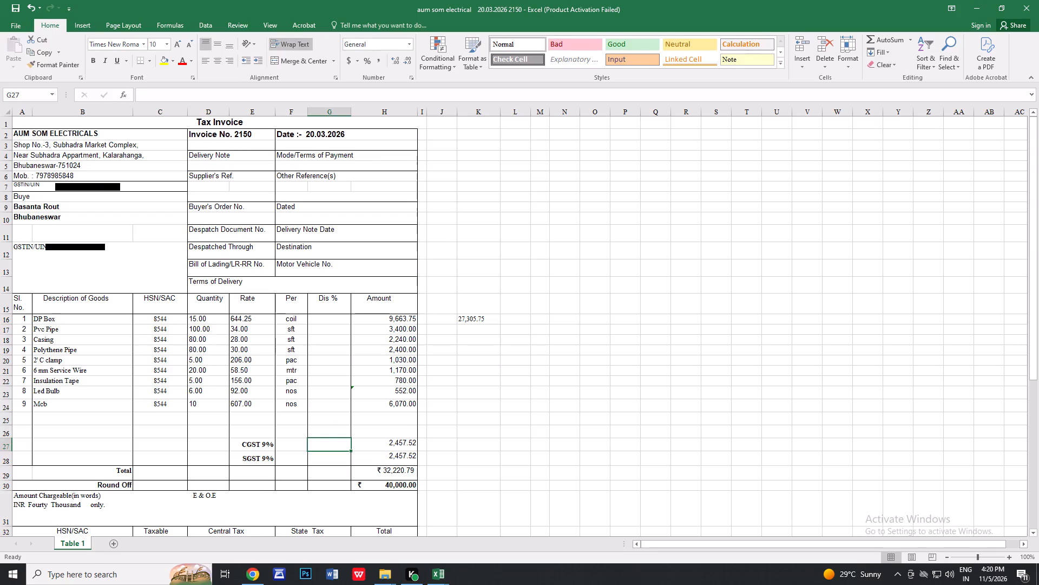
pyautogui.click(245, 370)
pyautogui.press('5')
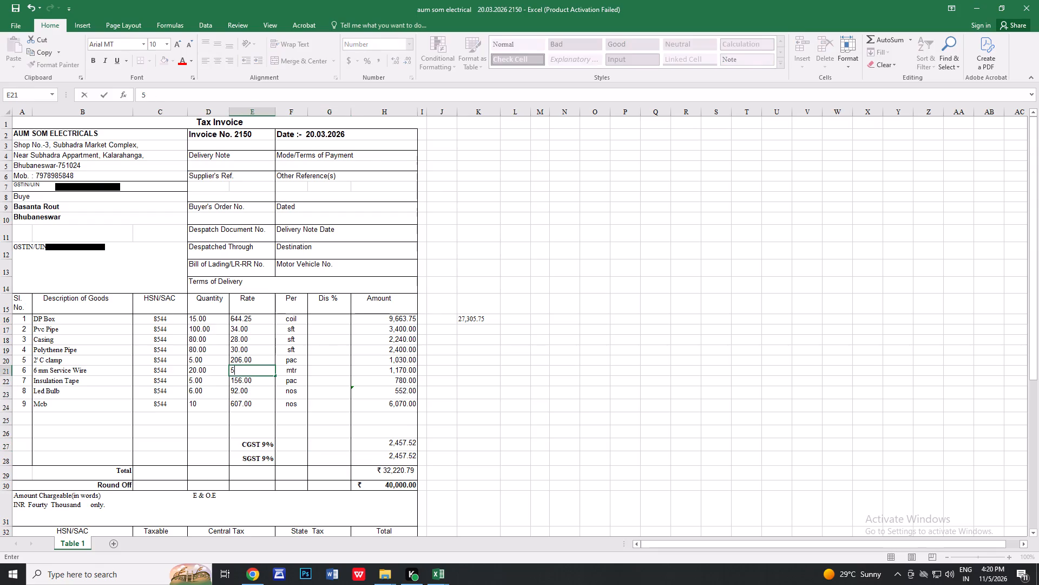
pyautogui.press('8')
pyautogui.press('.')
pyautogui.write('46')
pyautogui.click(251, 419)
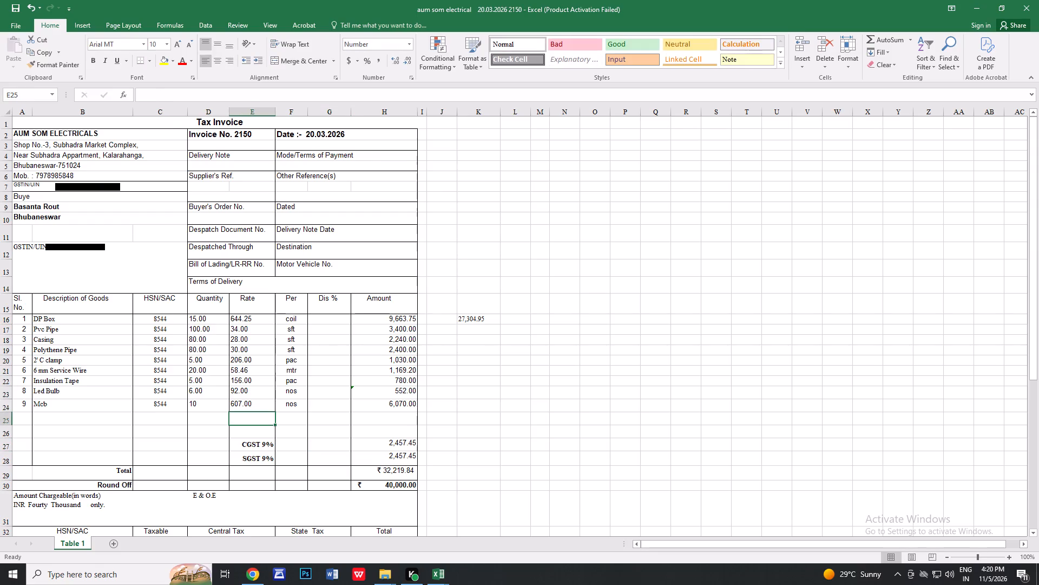
# Set the 6 mm Service Wire rate to 58.45.
pyautogui.click(244, 372)
pyautogui.click(167, 92)
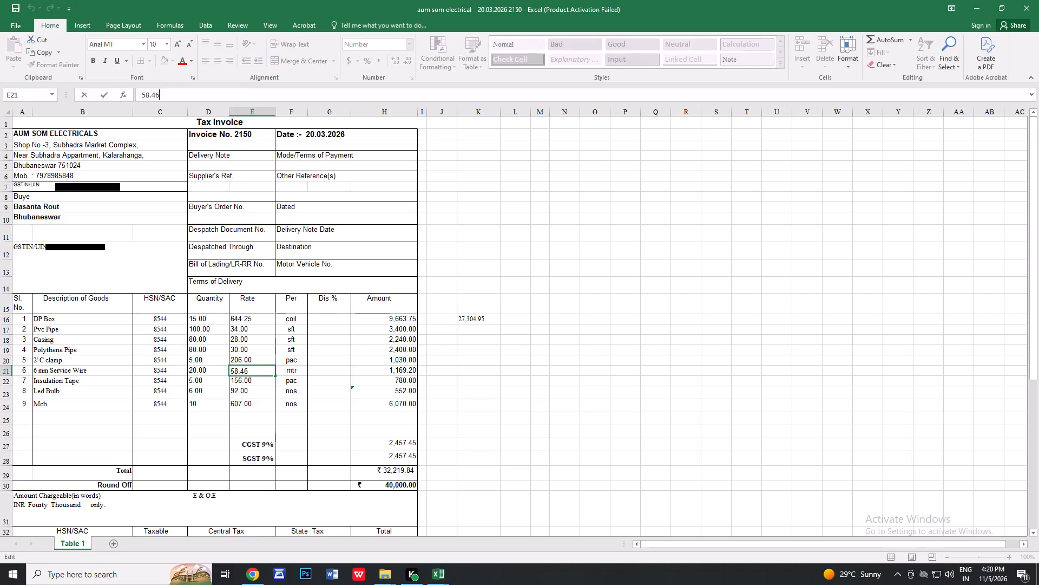
pyautogui.press('BackSpace')
pyautogui.press('5')
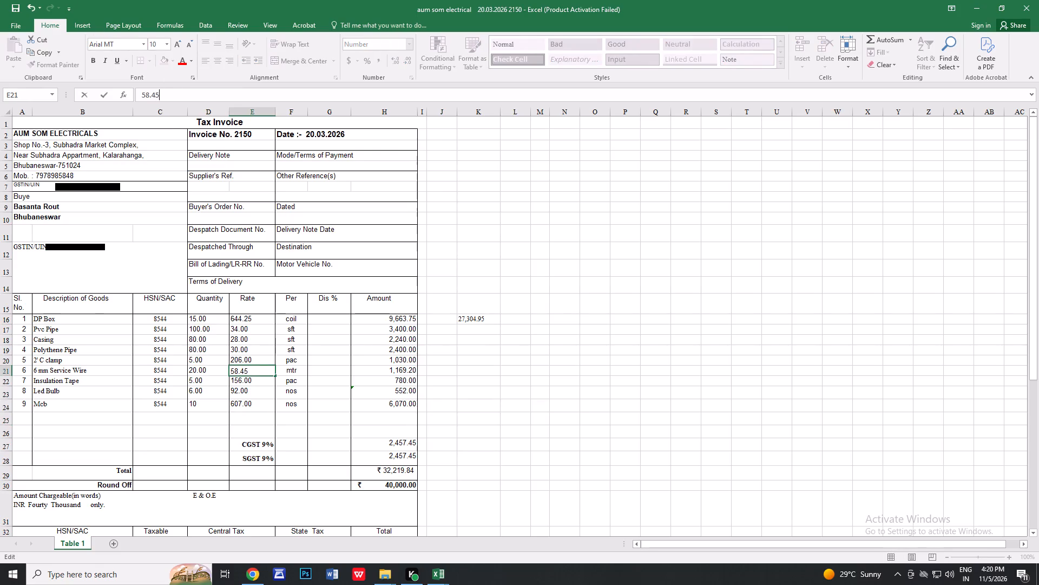
pyautogui.click(285, 422)
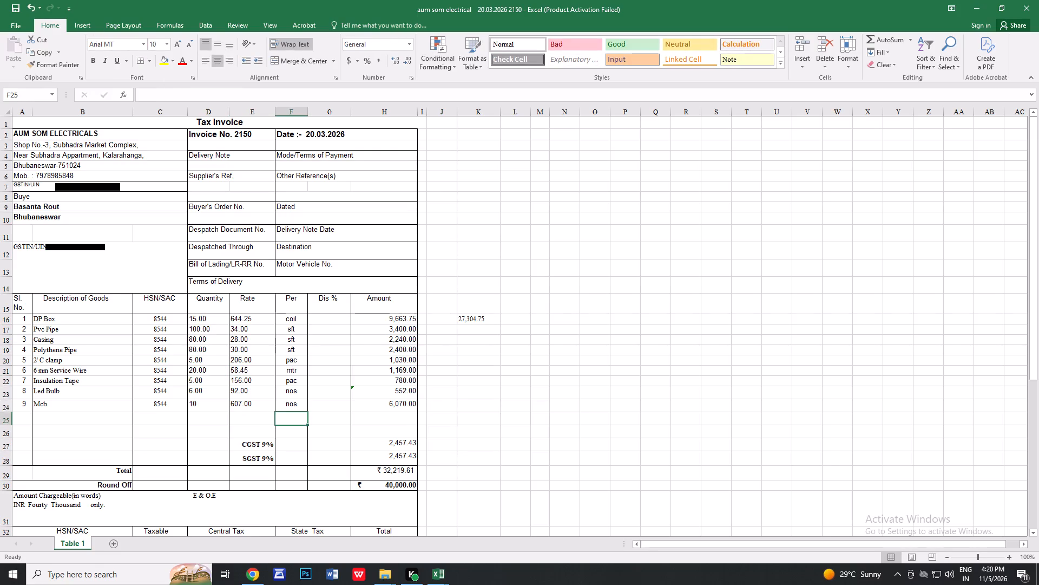
# Set the 6 mm Service Wire rate to 58.44.
pyautogui.click(251, 373)
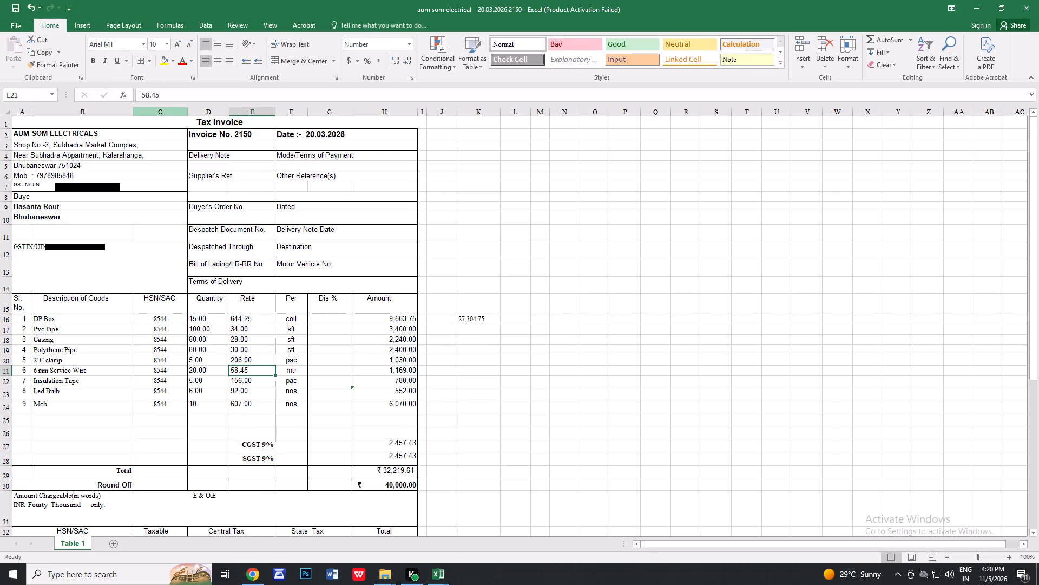
pyautogui.click(180, 95)
pyautogui.press('BackSpace')
pyautogui.press('4')
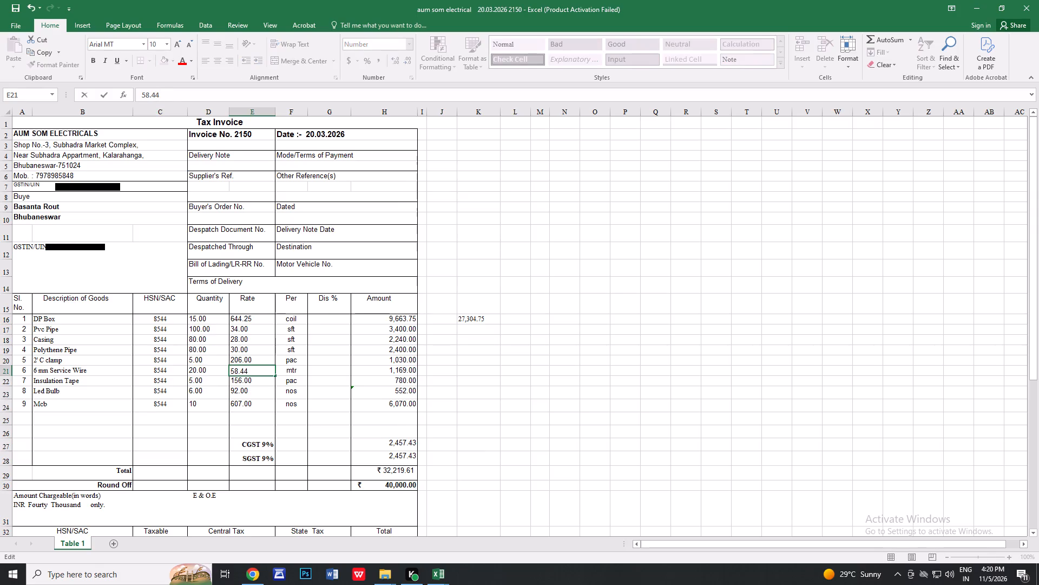
pyautogui.click(261, 412)
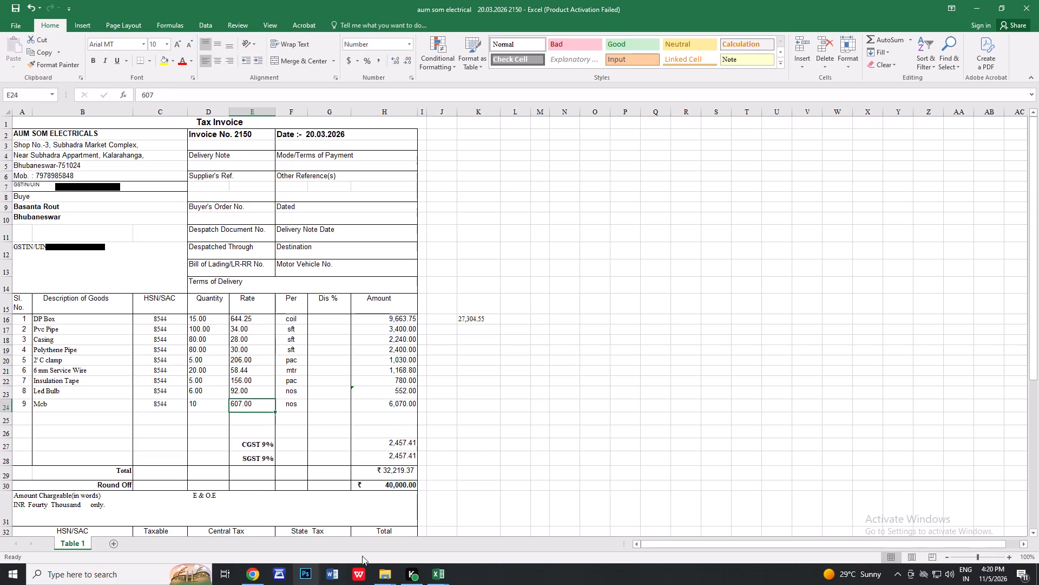
# Set the Round Off amount to 32219.
pyautogui.click(398, 487)
pyautogui.write('32219')
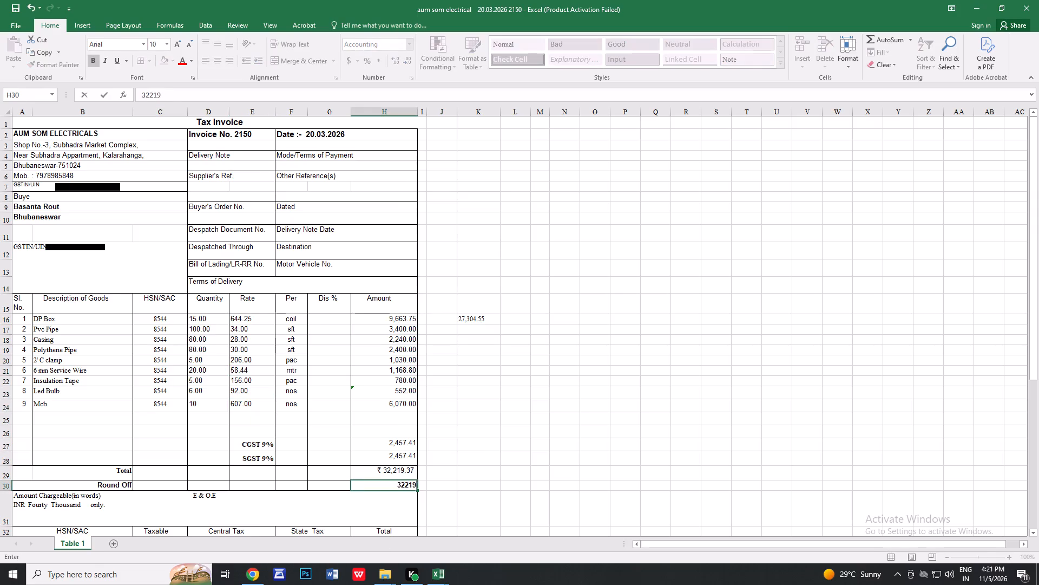
# Replace the buyer's name with BDO and the buyer's place with Balianta.
pyautogui.click(65, 210)
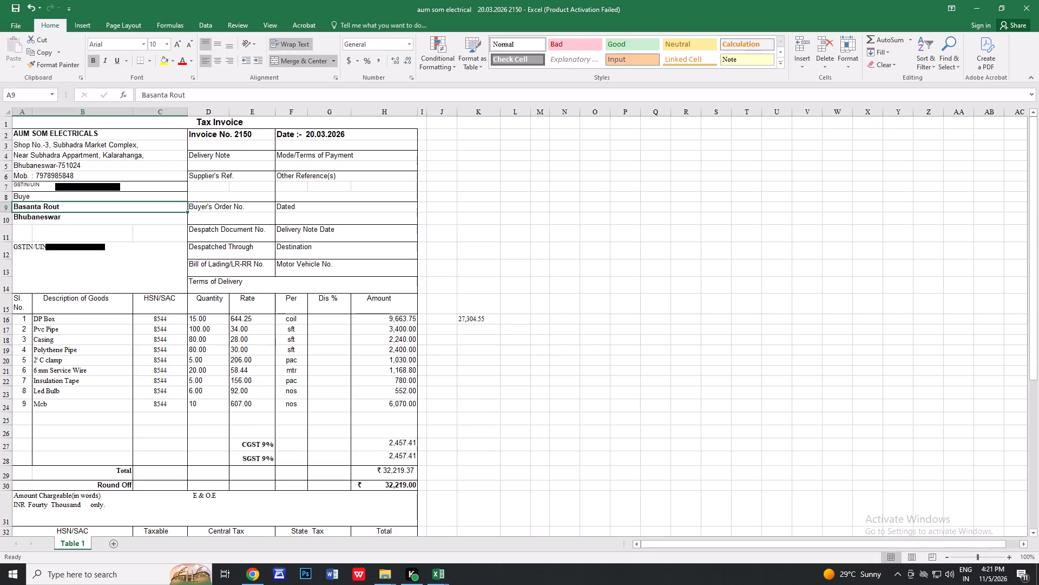
pyautogui.write('BDO')
pyautogui.press('Down')
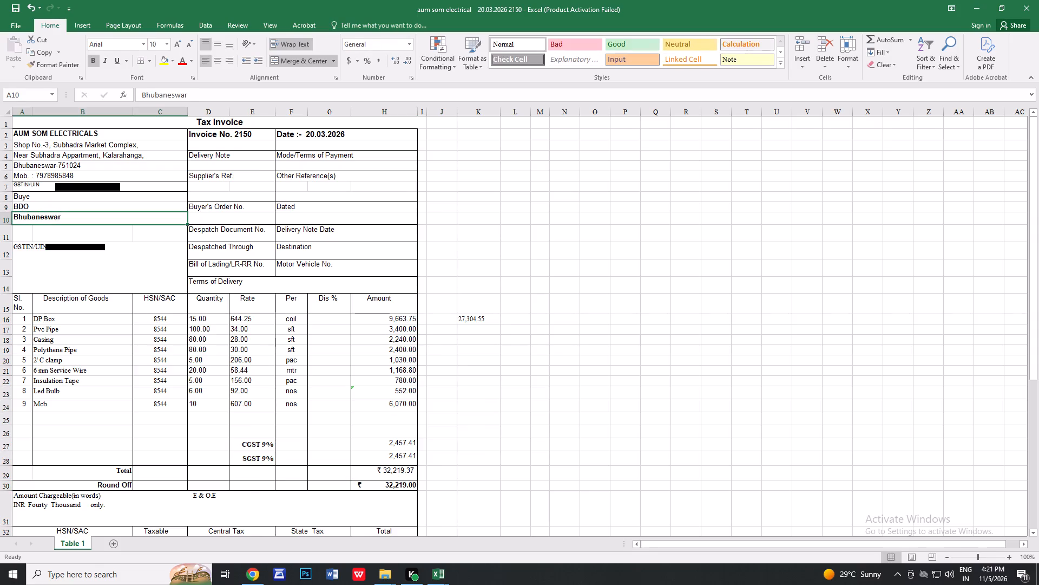
pyautogui.press('b')
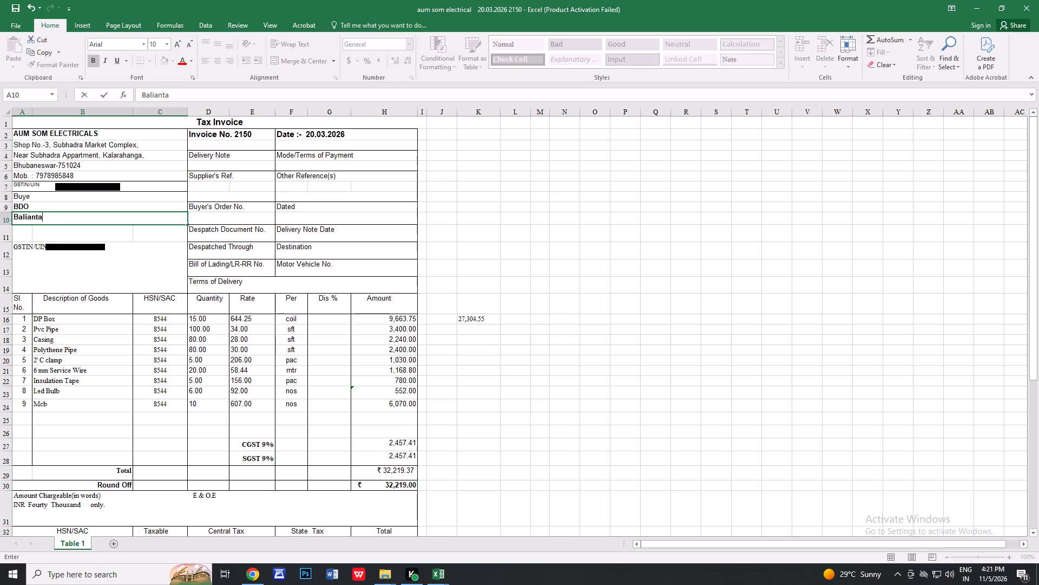
pyautogui.click(101, 271)
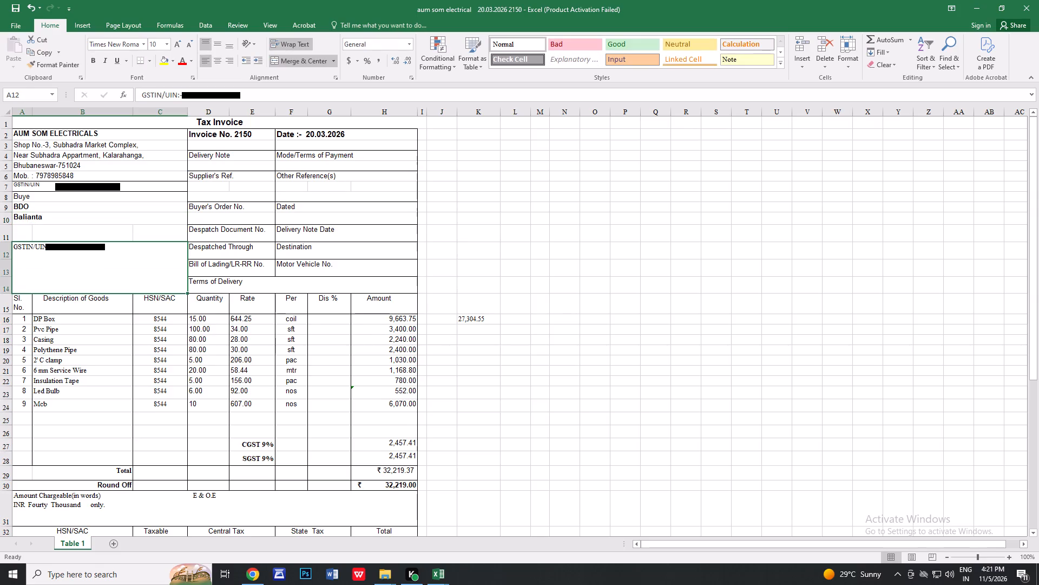
# Change the invoice date to 02.02.2026, keeping the Date label.
pyautogui.click(315, 133)
pyautogui.doubleClick(315, 133)
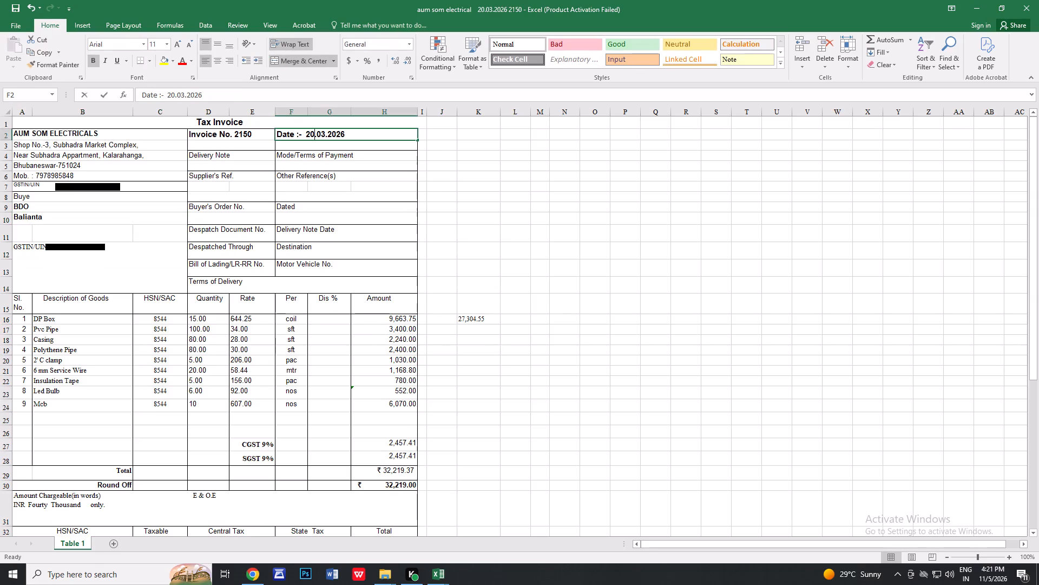
pyautogui.press('BackSpace')
pyautogui.press('BackSpace')
pyautogui.write('02')
pyautogui.press('Right')
pyautogui.press('Right')
pyautogui.press('Right')
pyautogui.press('BackSpace')
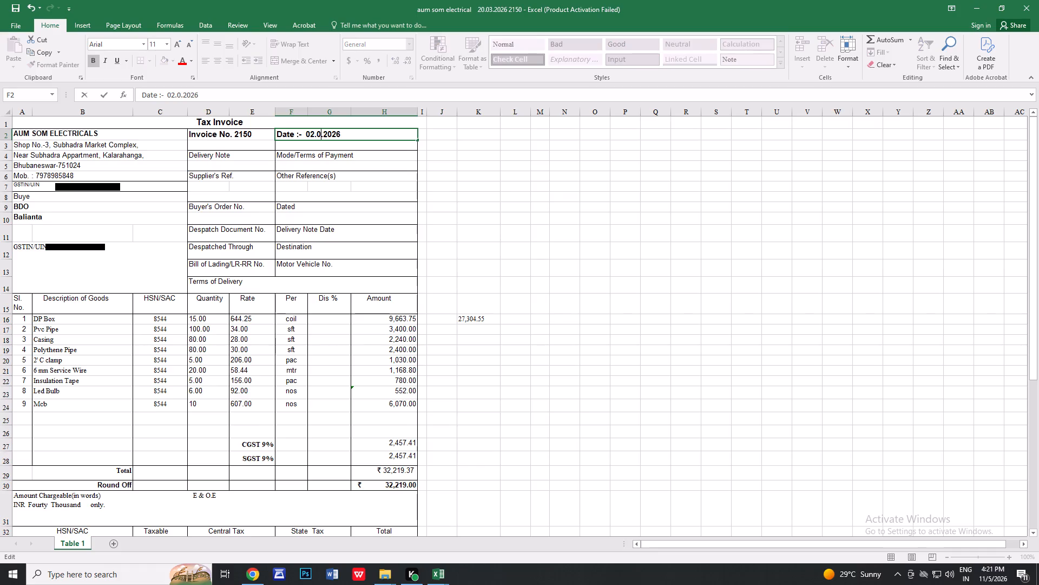
pyautogui.press('2')
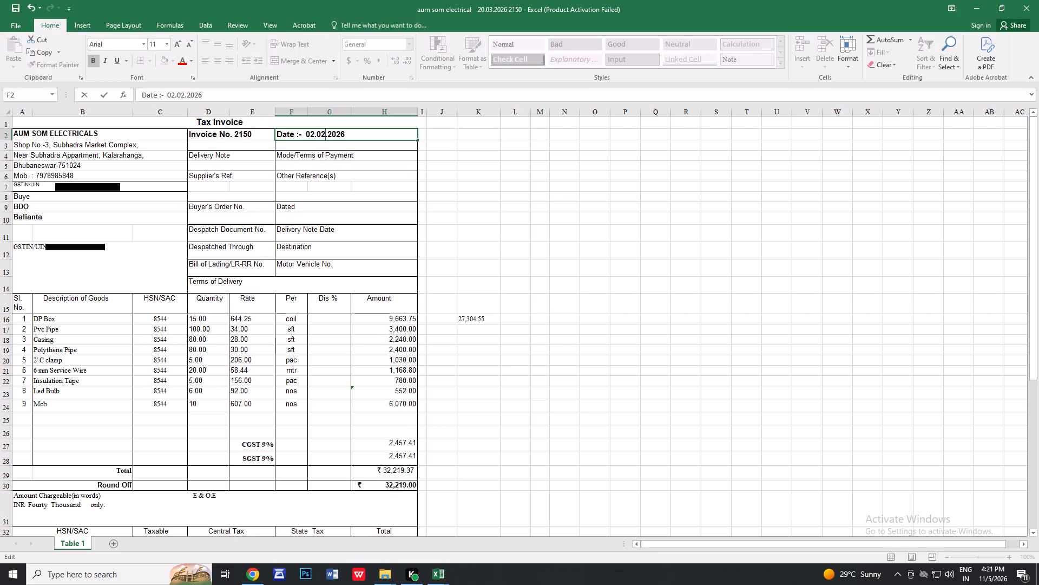
# Change the invoice number to 1721, keeping the Invoice No. label.
pyautogui.doubleClick(257, 137)
pyautogui.press('Left')
pyautogui.press('BackSpace')
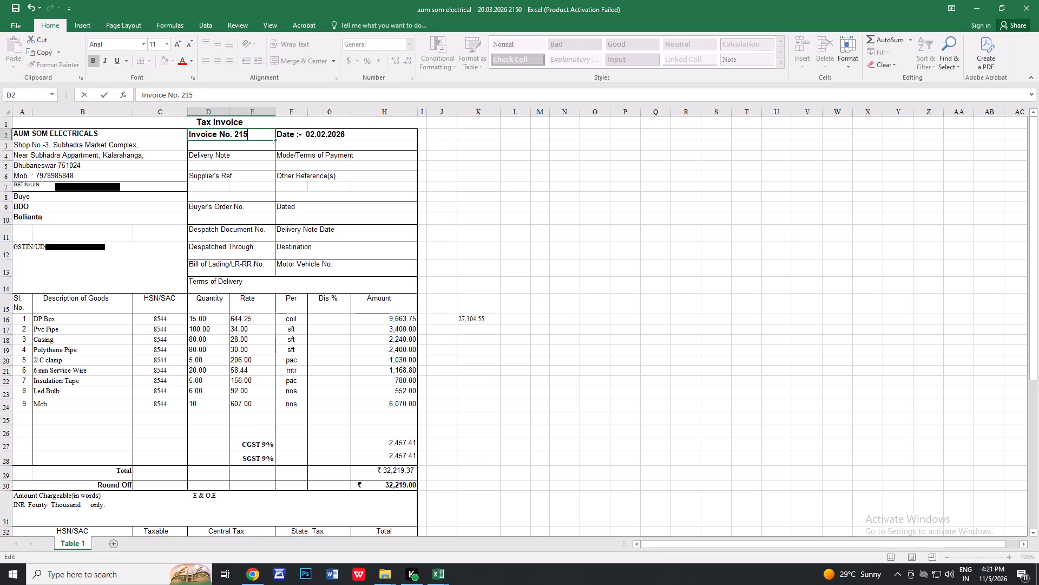
pyautogui.press('BackSpace')
pyautogui.press('BackSpace')
pyautogui.press('BackSpace')
pyautogui.write('1721')
pyautogui.click(494, 197)
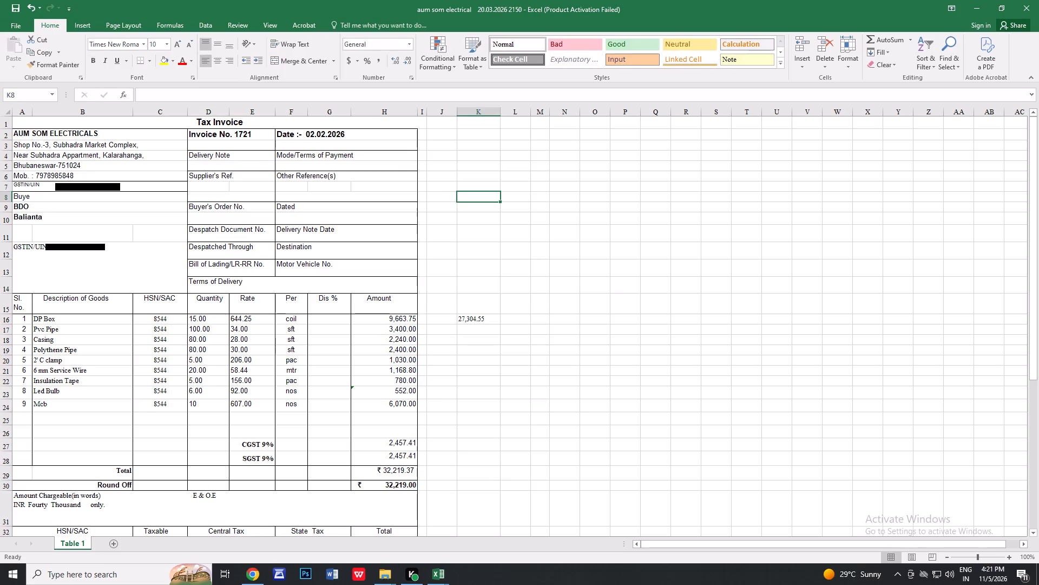
# In the chargeable amount in words, replace the word before Thousand with "Thirty Two".
pyautogui.scroll(-1, 431, 275)
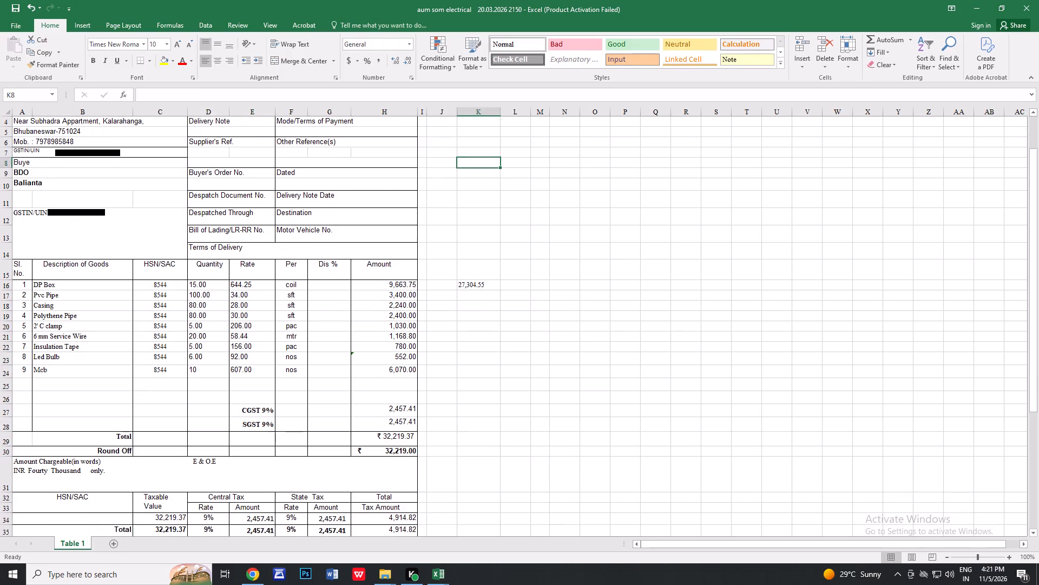
pyautogui.scroll(-3, 431, 278)
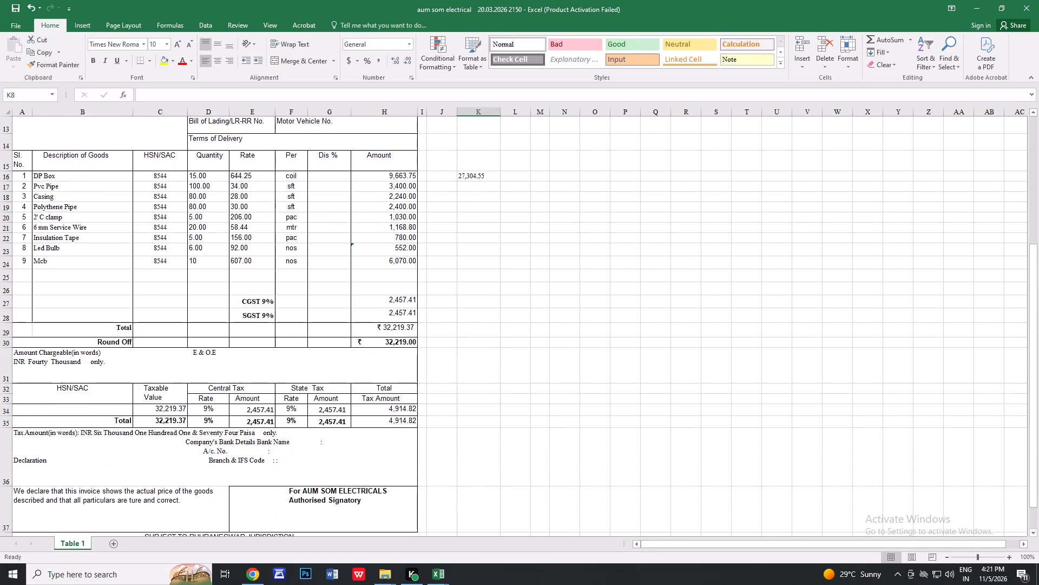
pyautogui.doubleClick(48, 365)
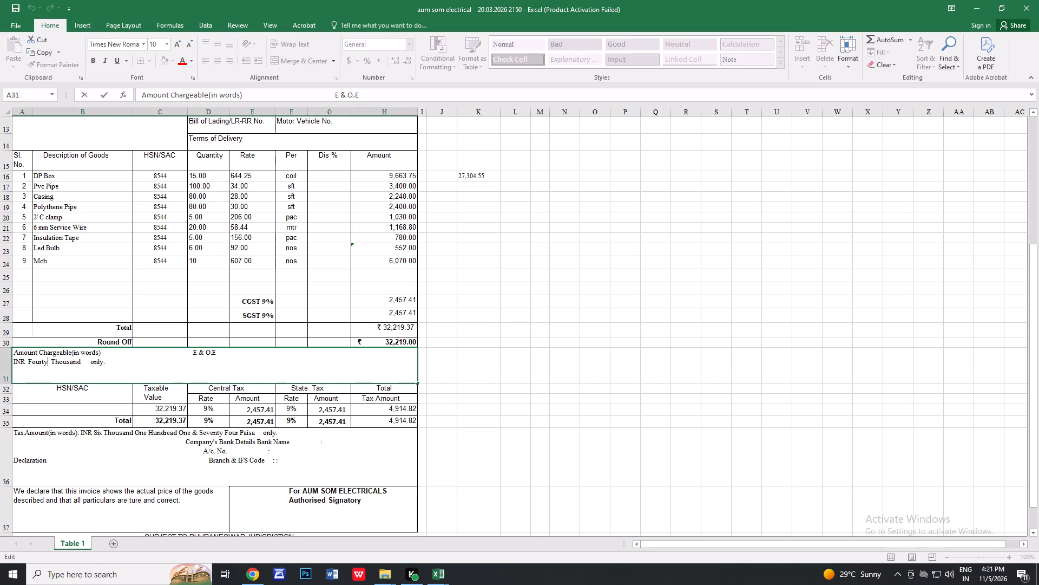
pyautogui.press('BackSpace')
pyautogui.press('BackSpace')
pyautogui.press('BackSpace')
pyautogui.press('BackSpace')
pyautogui.press('BackSpace')
pyautogui.press('BackSpace')
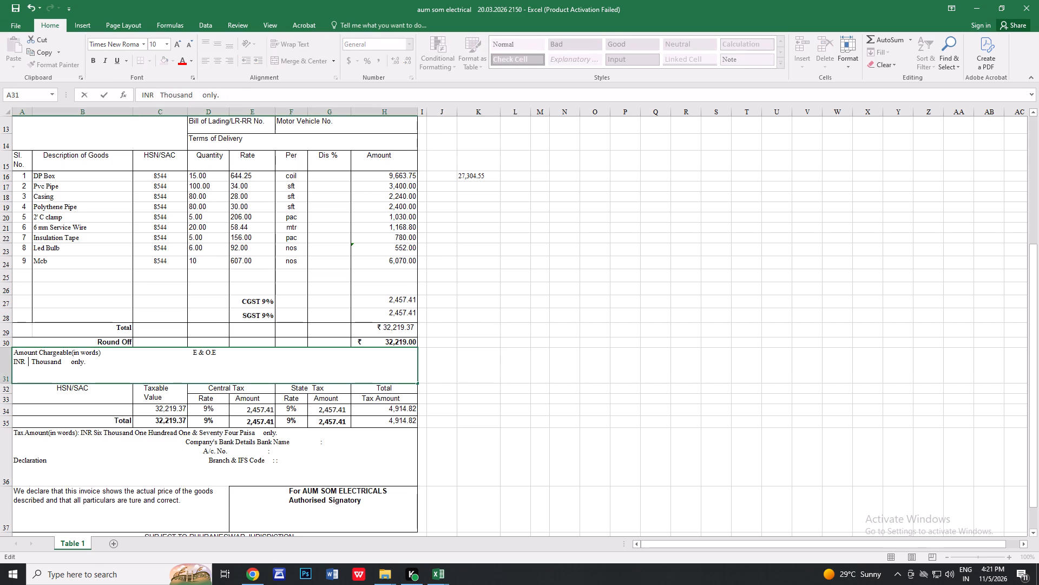
pyautogui.press('t')
pyautogui.press('h')
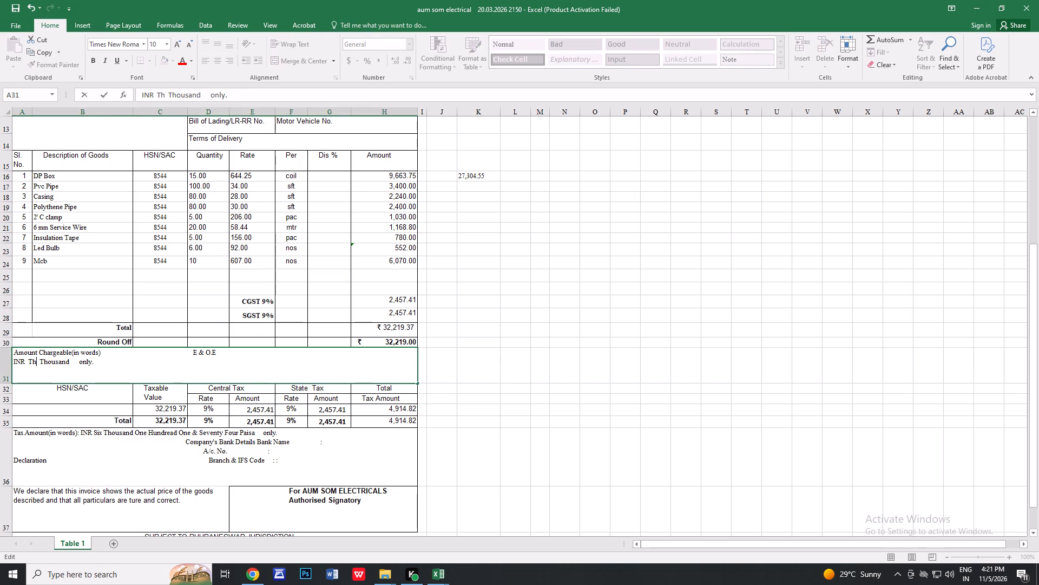
pyautogui.write('irty')
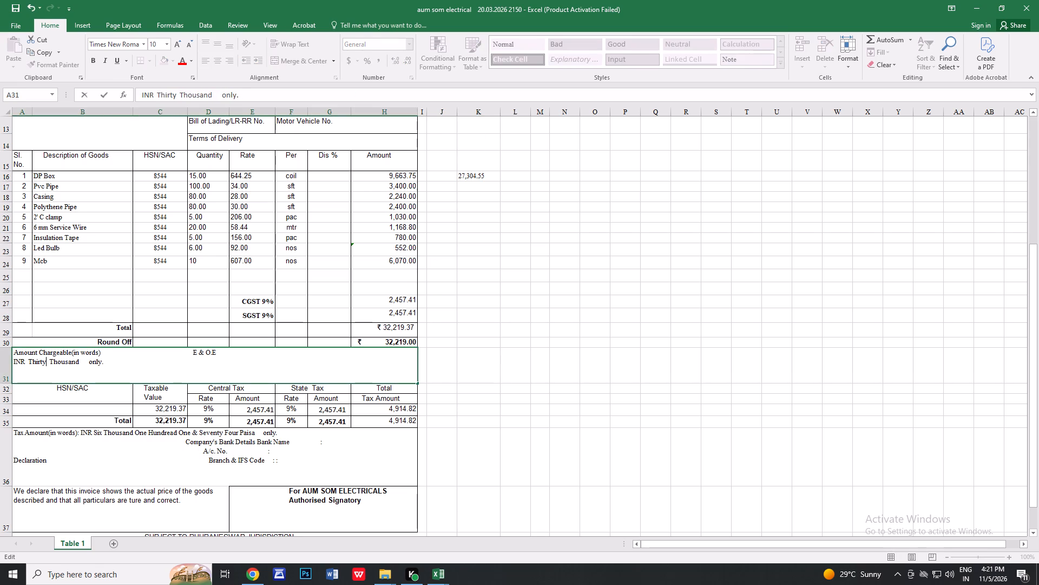
pyautogui.press('space')
pyautogui.press('t')
pyautogui.write('wob')
pyautogui.press('space')
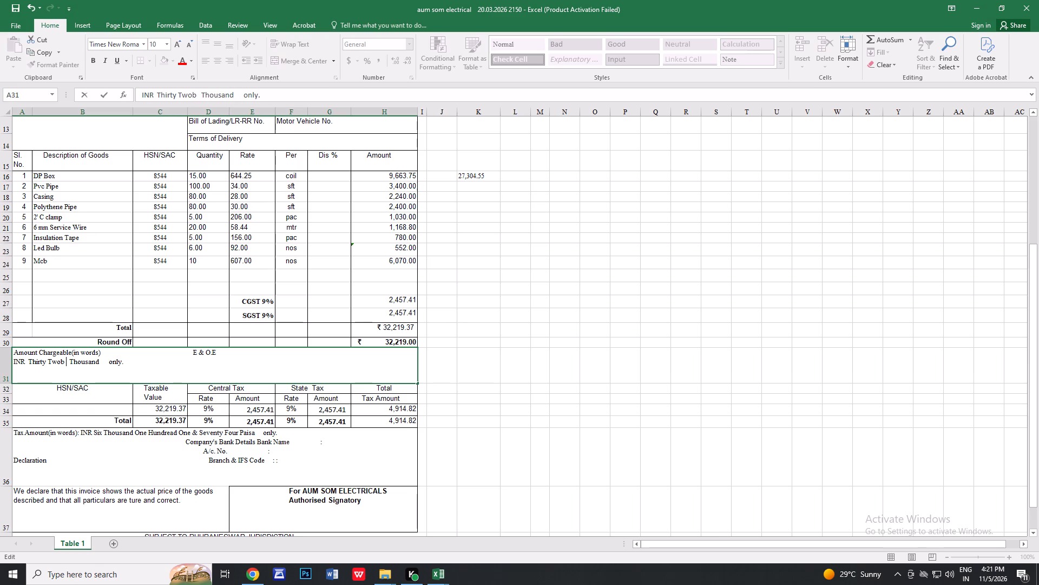
pyautogui.press('BackSpace')
pyautogui.press('BackSpace')
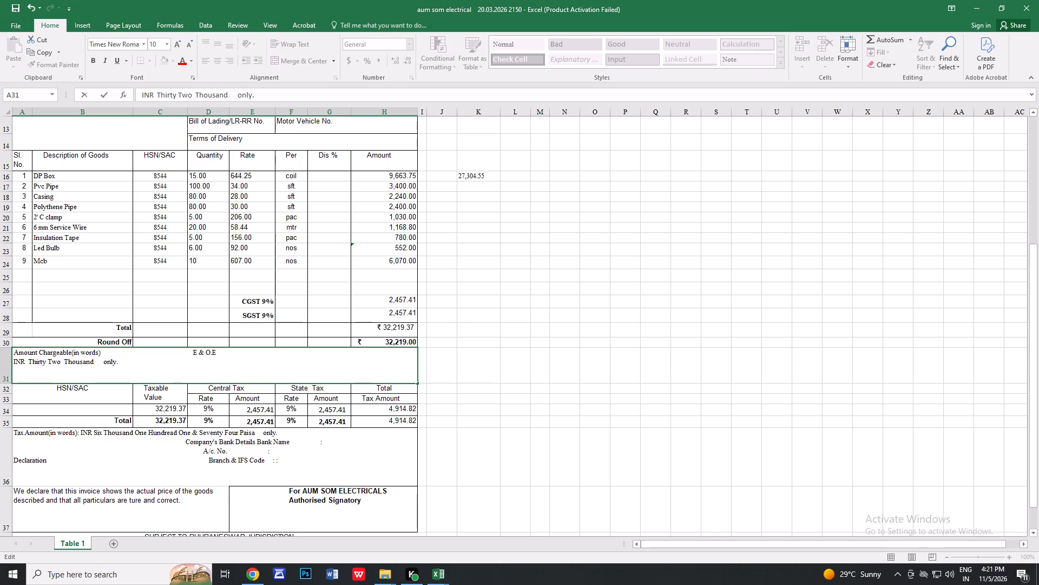
# Add "Two Hundred Ninteen" after Thousand in the chargeable amount in words.
pyautogui.press('Right')
pyautogui.press('Right')
pyautogui.press('Right')
pyautogui.press('Right')
pyautogui.press('Right')
pyautogui.press('Right')
pyautogui.press('Right')
pyautogui.press('Right')
pyautogui.press('Right')
pyautogui.press('Right')
pyautogui.press('space')
pyautogui.press('t')
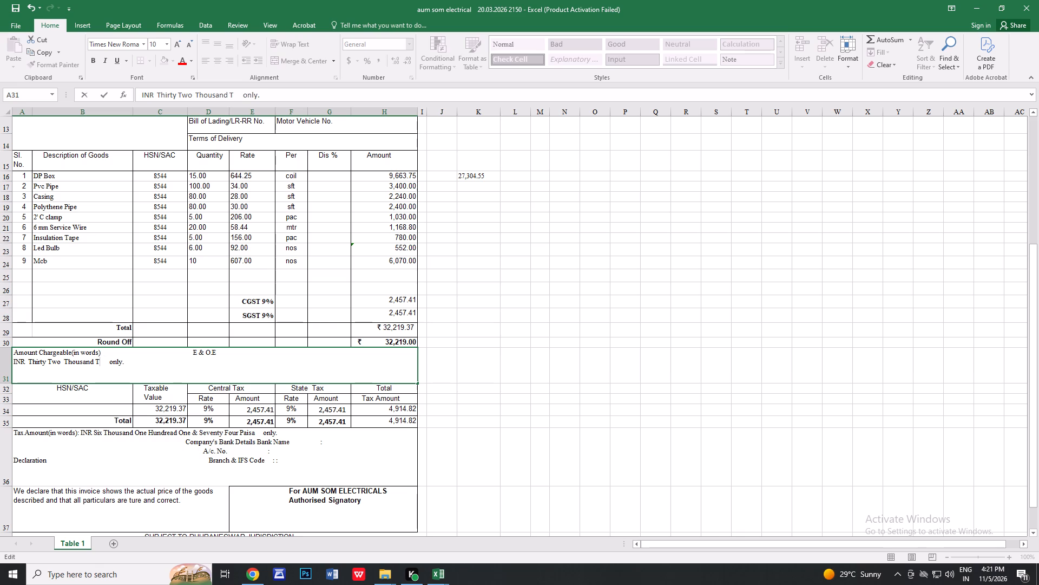
pyautogui.press('e')
pyautogui.press('BackSpace')
pyautogui.write('wo')
pyautogui.press('space')
pyautogui.press('h')
pyautogui.write('undred')
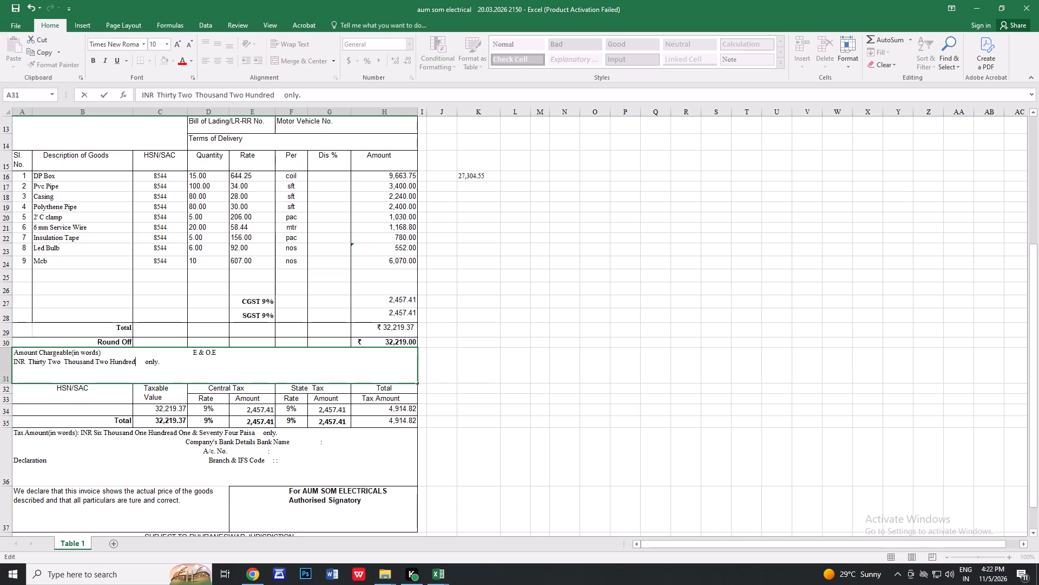
pyautogui.press('space')
pyautogui.press('n')
pyautogui.write('inteen')
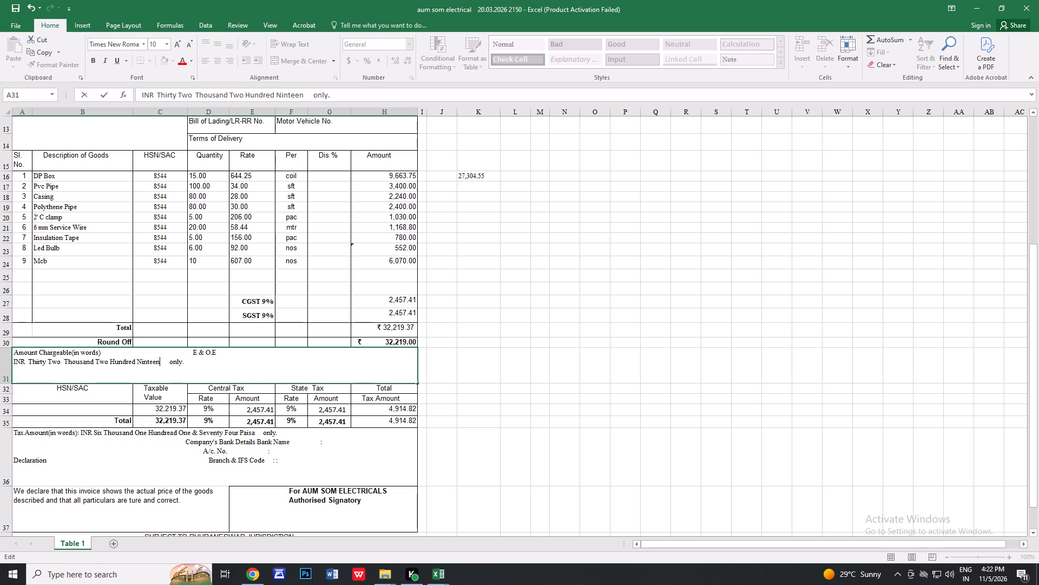
pyautogui.click(159, 460)
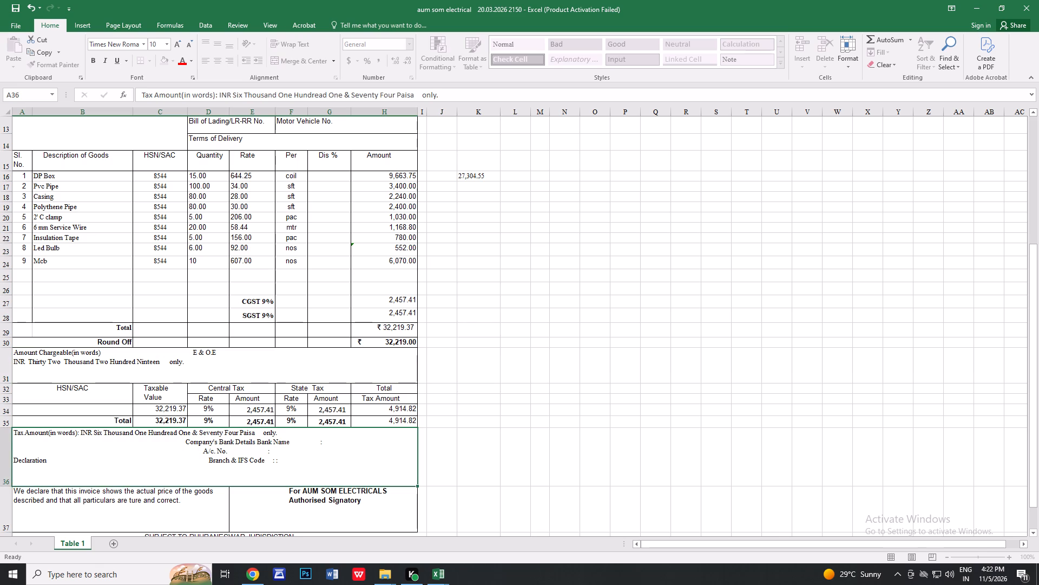
# In the tax amount in words, replace the word before Thousand with "Four".
pyautogui.doubleClick(102, 433)
pyautogui.press('Left')
pyautogui.press('BackSpace')
pyautogui.press('BackSpace')
pyautogui.press('Right')
pyautogui.press('BackSpace')
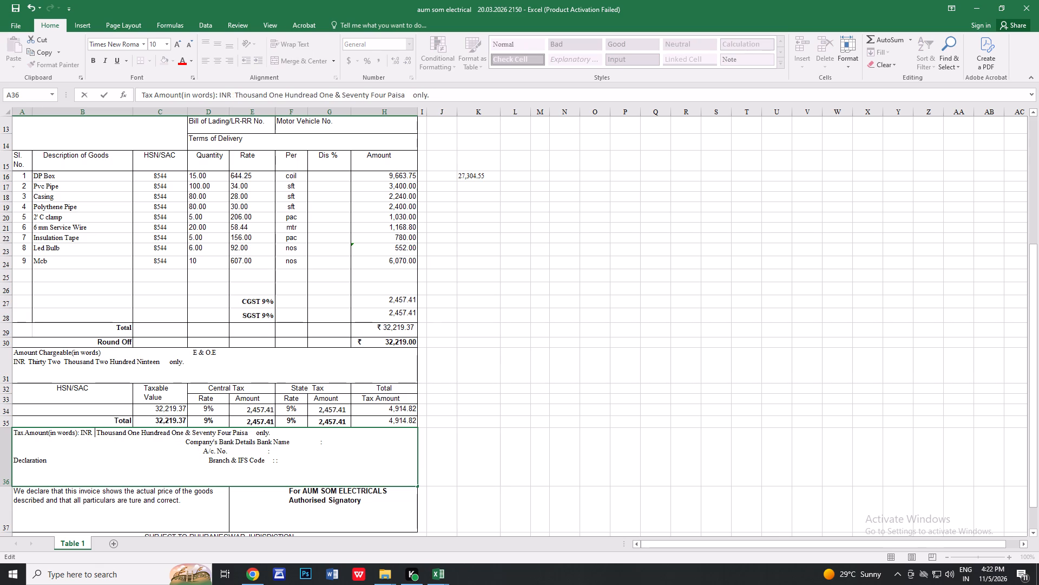
pyautogui.write('our')
# In the tax amount in words, replace the word after "Four Thousand" with "Nine".
pyautogui.press('Right')
pyautogui.press('Right')
pyautogui.press('Right')
pyautogui.press('Right')
pyautogui.press('Right')
pyautogui.press('Right')
pyautogui.press('Right')
pyautogui.press('Right')
pyautogui.press('Right')
pyautogui.press('Right')
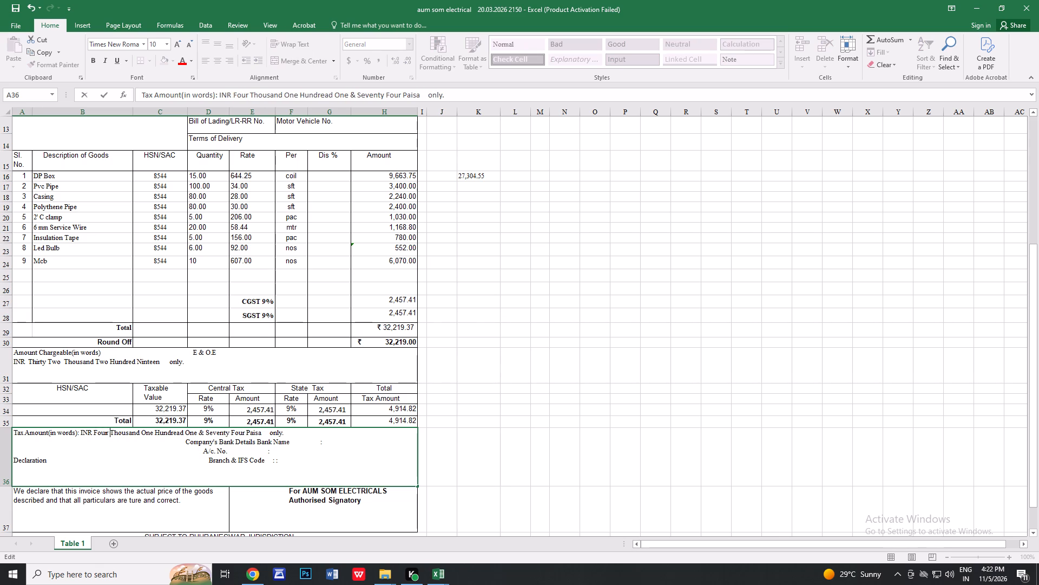
pyautogui.press('Right')
pyautogui.press('Right')
pyautogui.press('Right')
pyautogui.press('BackSpace')
pyautogui.press('BackSpace')
pyautogui.press('BackSpace')
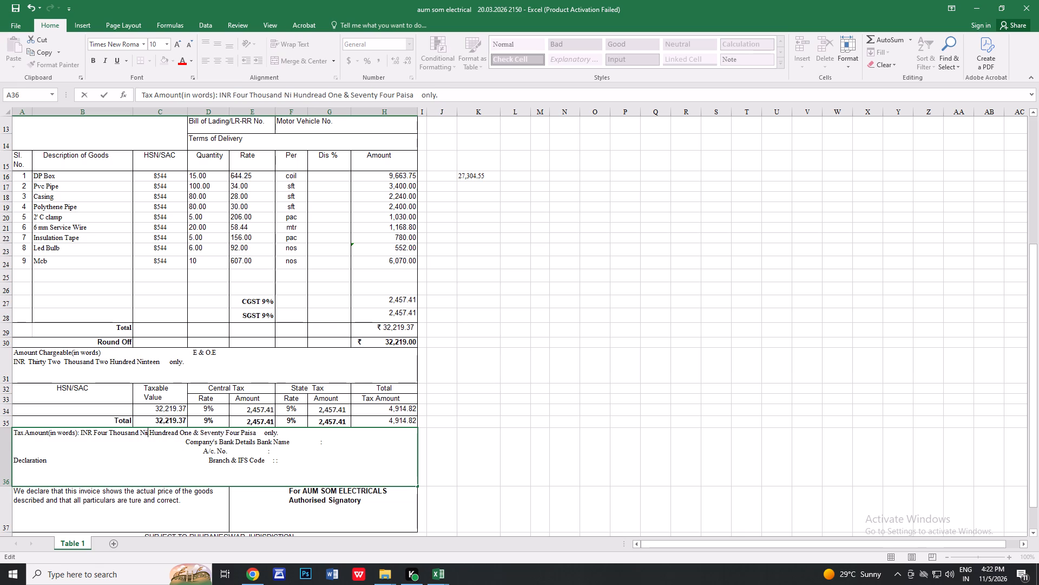
# Correct the misspelled "Hundread" to "Hundred" in the tax amount in words.
pyautogui.press('Right')
pyautogui.press('Right')
pyautogui.press('Right')
pyautogui.press('Right')
pyautogui.press('Right')
pyautogui.press('Right')
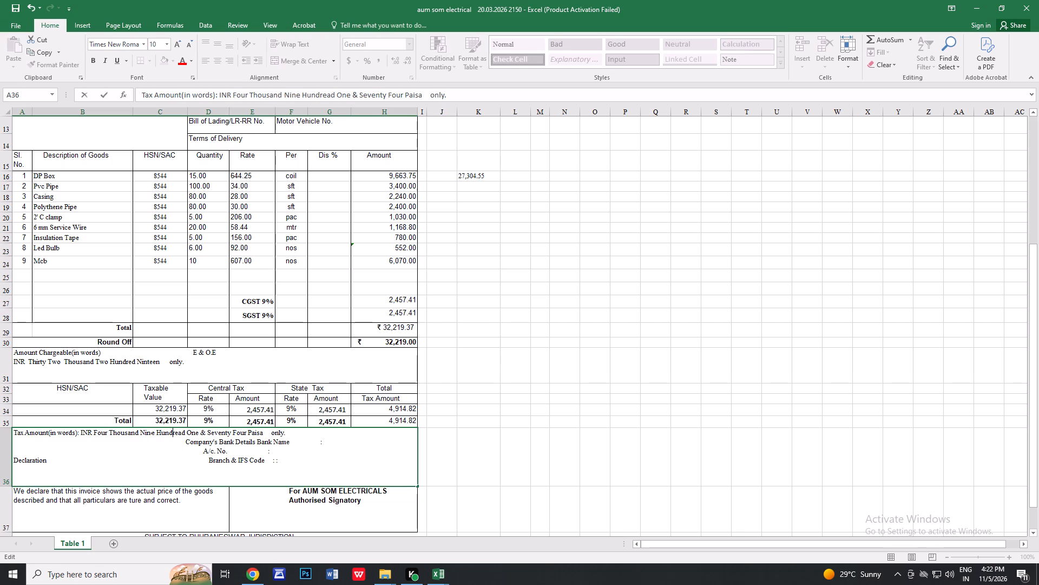
pyautogui.press('Right')
pyautogui.press('Right')
pyautogui.press('BackSpace')
# Replace the word after "Nine Hundred" in the tax amount in words with "Fourteen".
pyautogui.press('Right')
pyautogui.press('Right')
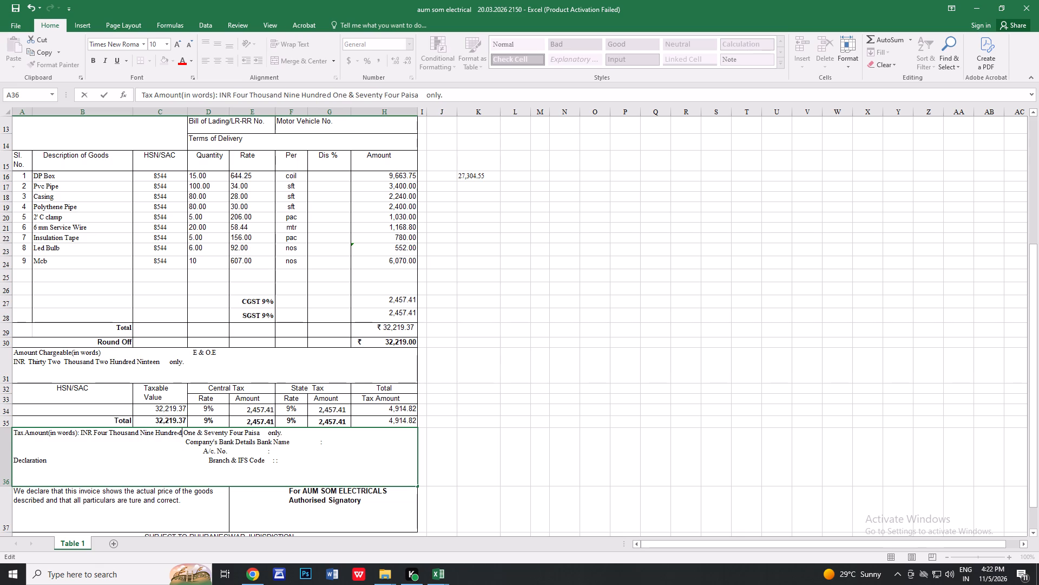
pyautogui.press('Right')
pyautogui.press('Right')
pyautogui.press('Right')
pyautogui.press('BackSpace')
pyautogui.press('BackSpace')
pyautogui.press('BackSpace')
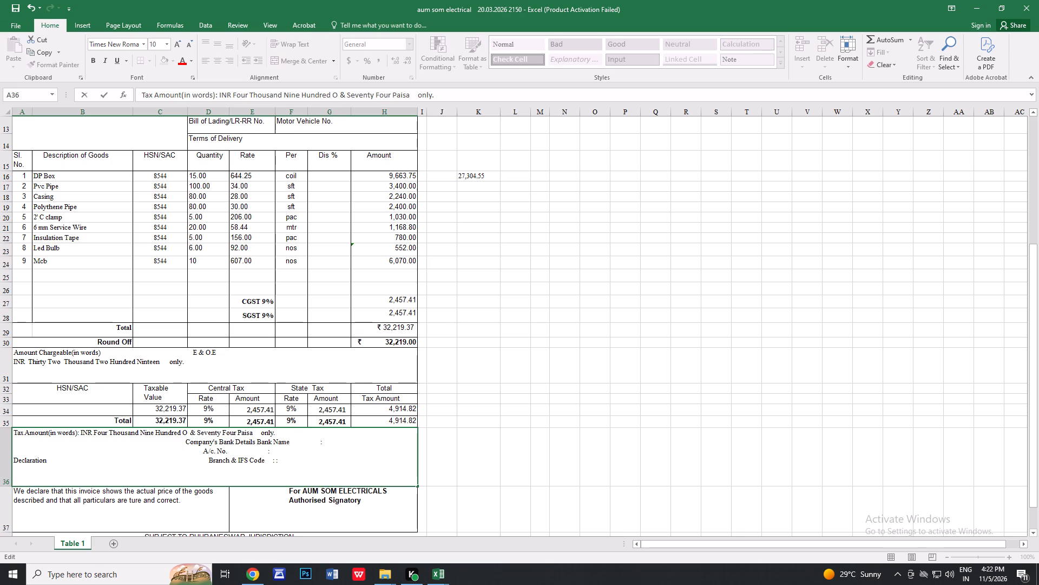
pyautogui.write('ourteen')
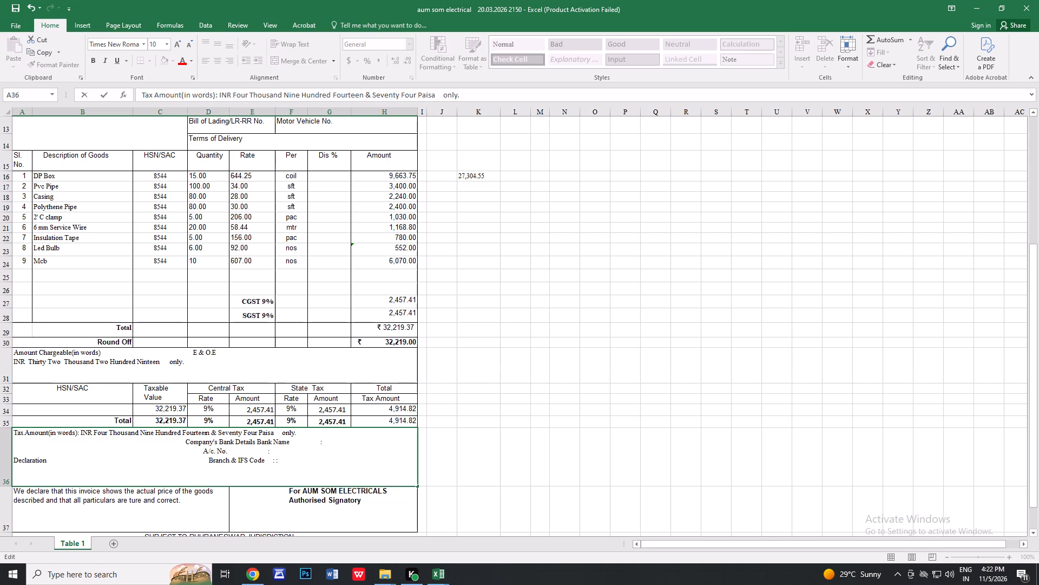
# Replace the paisa figure in the tax amount in words with "eighty two", keeping the word Paisa, and commit the cell.
pyautogui.press('Right')
pyautogui.press('Right')
pyautogui.press('Right')
pyautogui.press('Right')
pyautogui.press('Right')
pyautogui.press('Right')
pyautogui.press('Right')
pyautogui.press('Right')
pyautogui.press('Right')
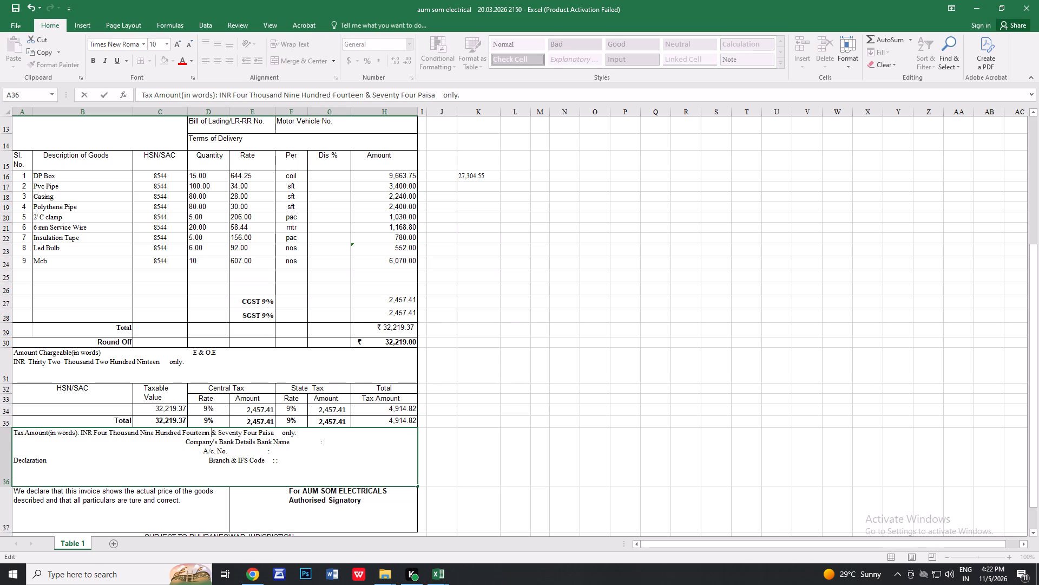
pyautogui.press('Right')
pyautogui.press('Right')
pyautogui.press('Right')
pyautogui.press('Right')
pyautogui.press('Right')
pyautogui.press('Right')
pyautogui.press('BackSpace')
pyautogui.press('BackSpace')
pyautogui.press('BackSpace')
pyautogui.press('BackSpace')
pyautogui.press('BackSpace')
pyautogui.press('BackSpace')
pyautogui.press('BackSpace')
pyautogui.press('BackSpace')
pyautogui.press('BackSpace')
pyautogui.press('BackSpace')
pyautogui.press('BackSpace')
pyautogui.press('BackSpace')
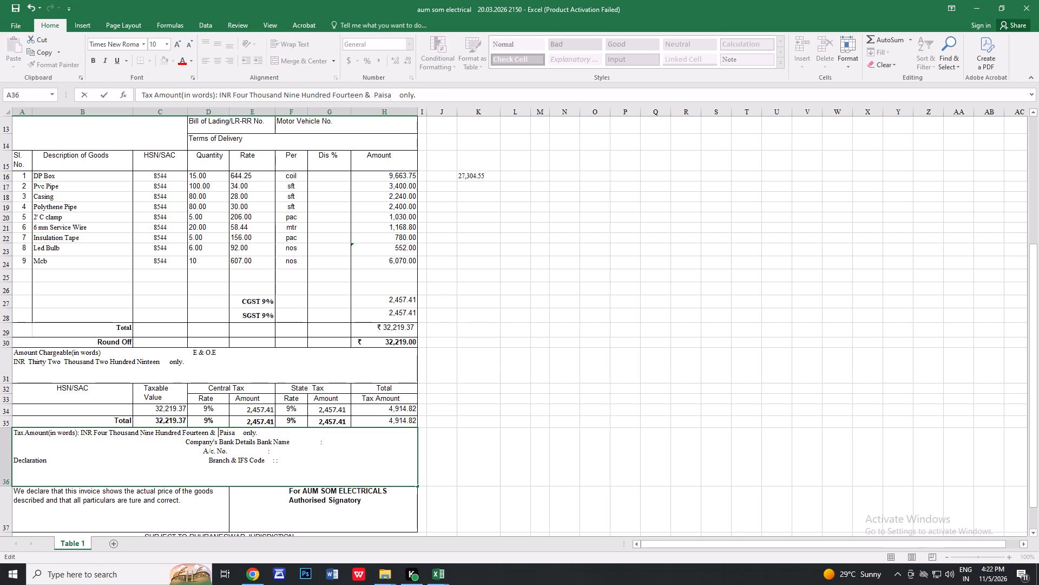
pyautogui.write('ei')
pyautogui.write('ghty')
pyautogui.press('space')
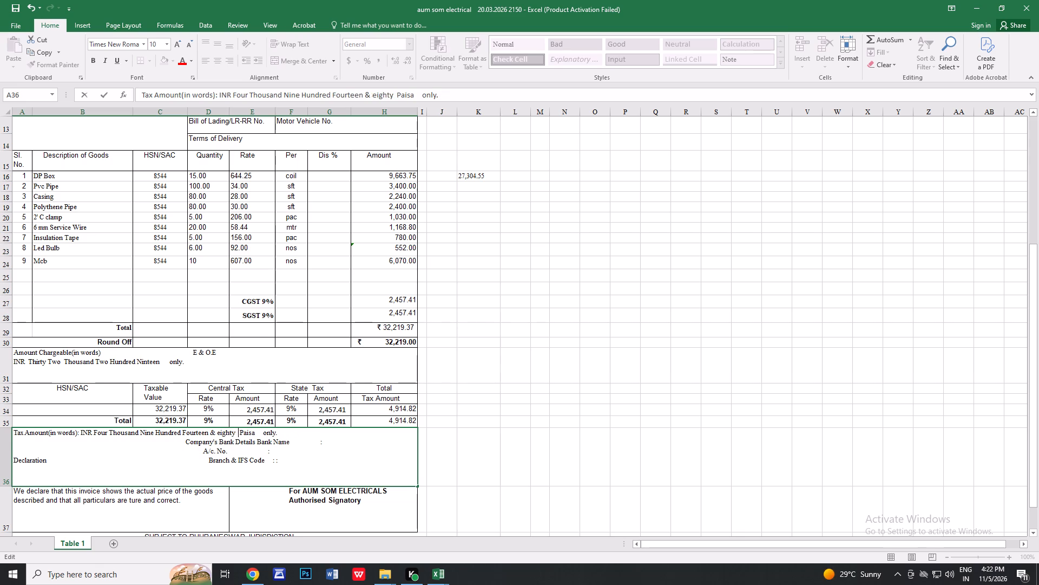
pyautogui.write('two')
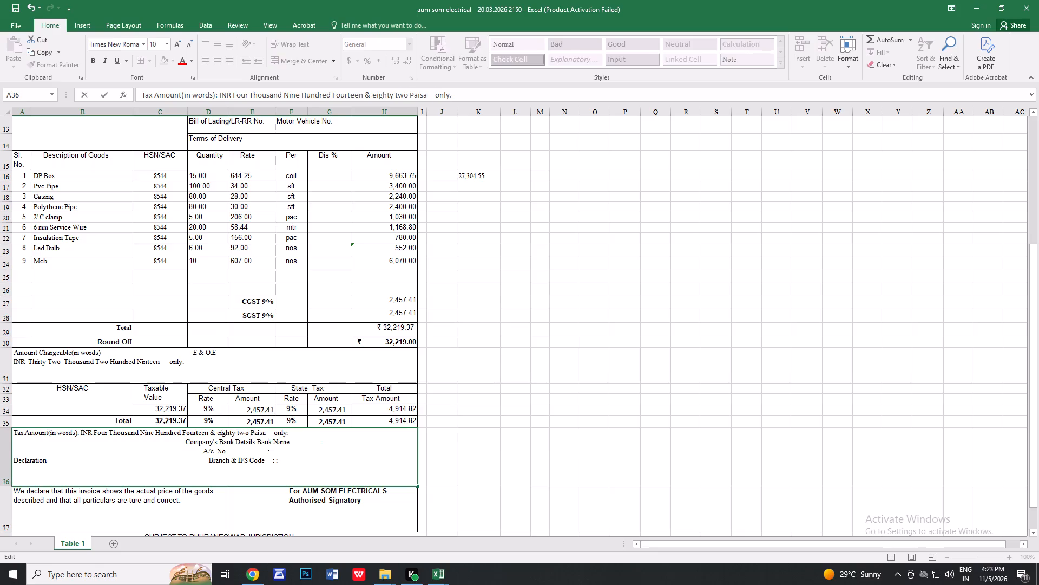
pyautogui.click(619, 353)
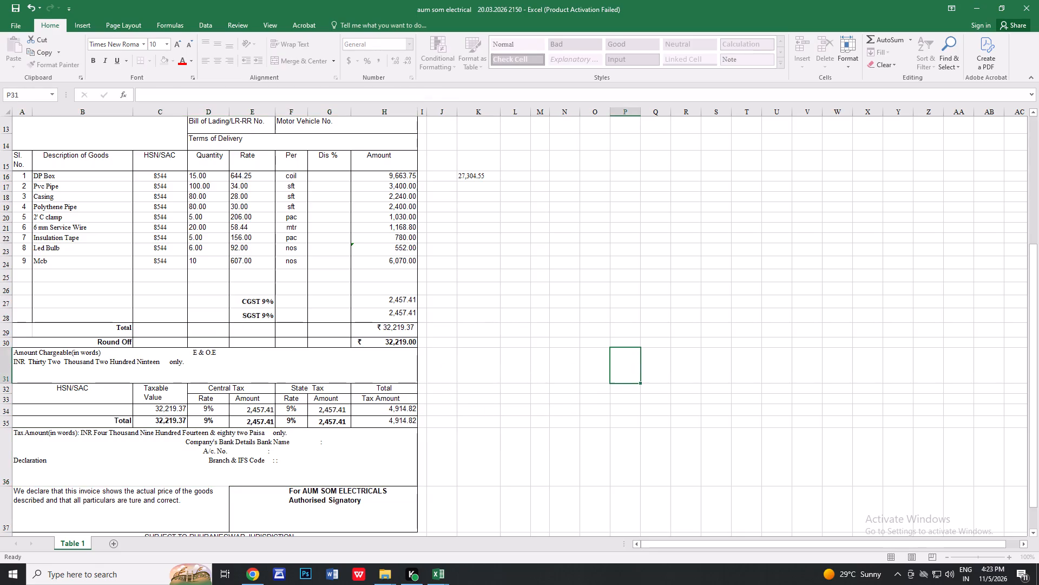
# In the print settings, replace fit-to-one-page scaling with a reduced custom percentage that fits all invoice columns across the first page.
pyautogui.hotkey('ctrl', 'p')
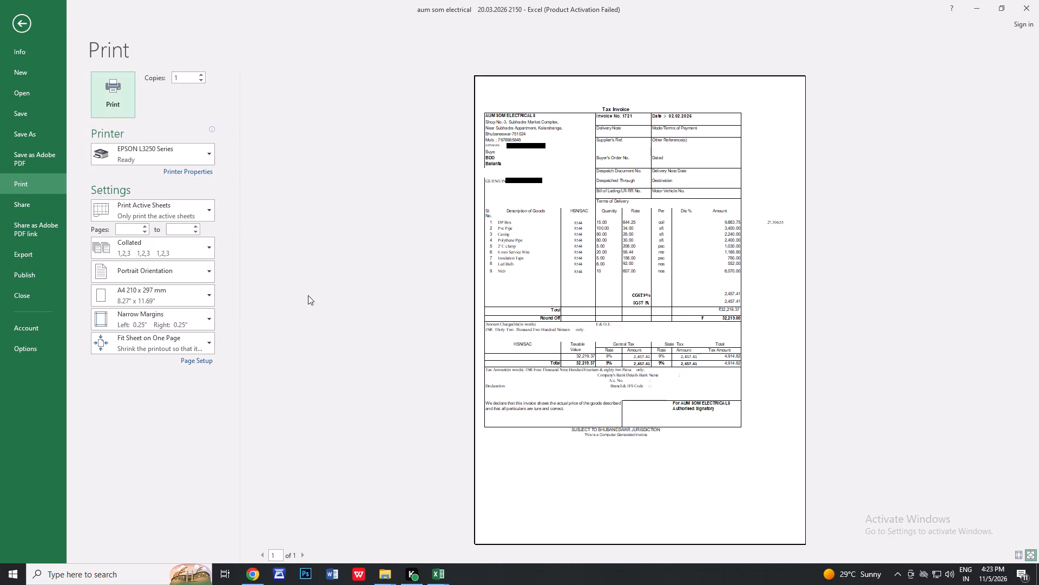
pyautogui.click(177, 352)
pyautogui.click(155, 372)
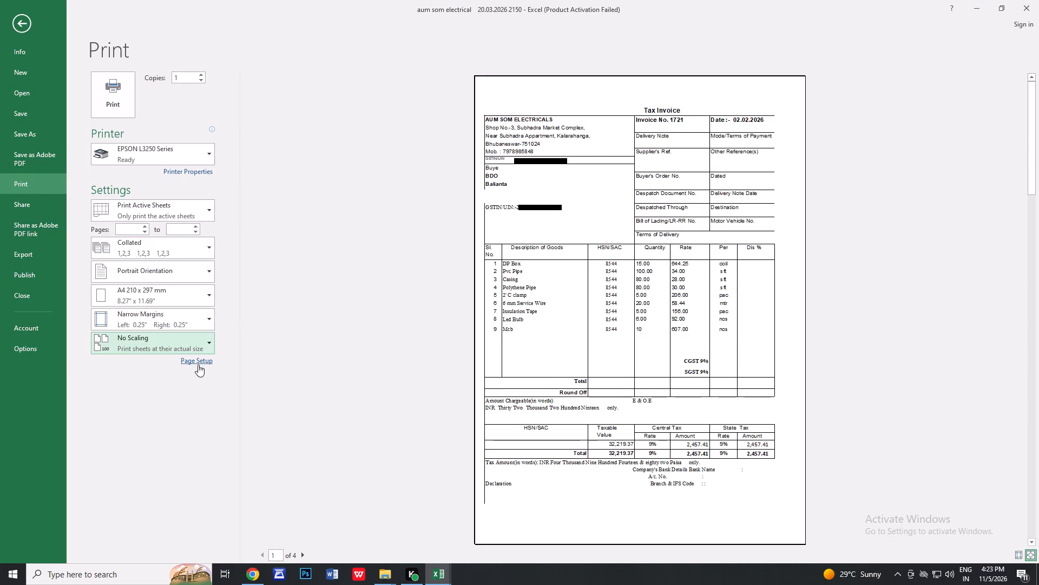
pyautogui.click(198, 365)
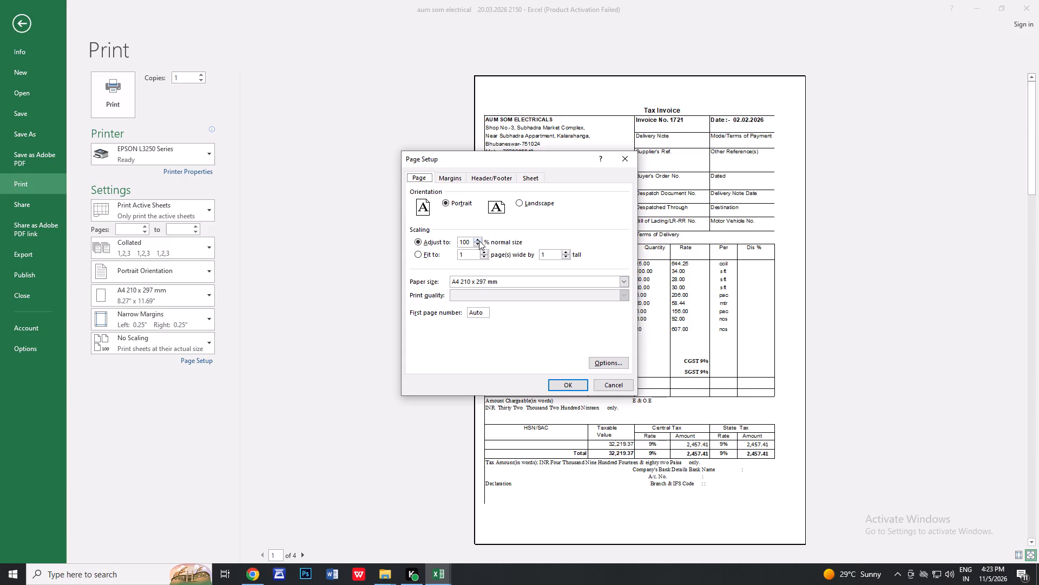
pyautogui.doubleClick(479, 243)
pyautogui.click(561, 385)
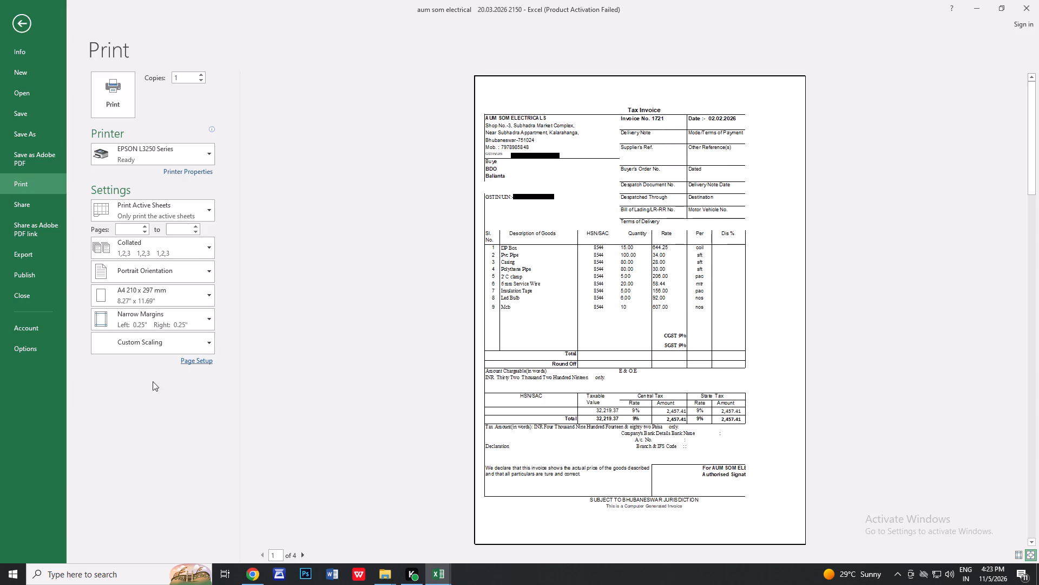
pyautogui.click(198, 364)
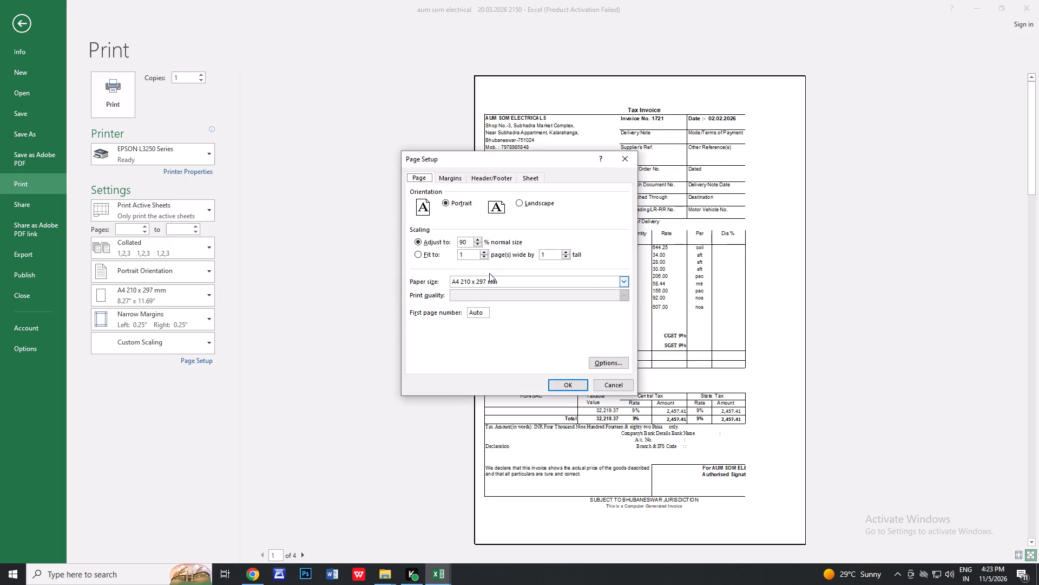
pyautogui.click(479, 244)
pyautogui.click(568, 382)
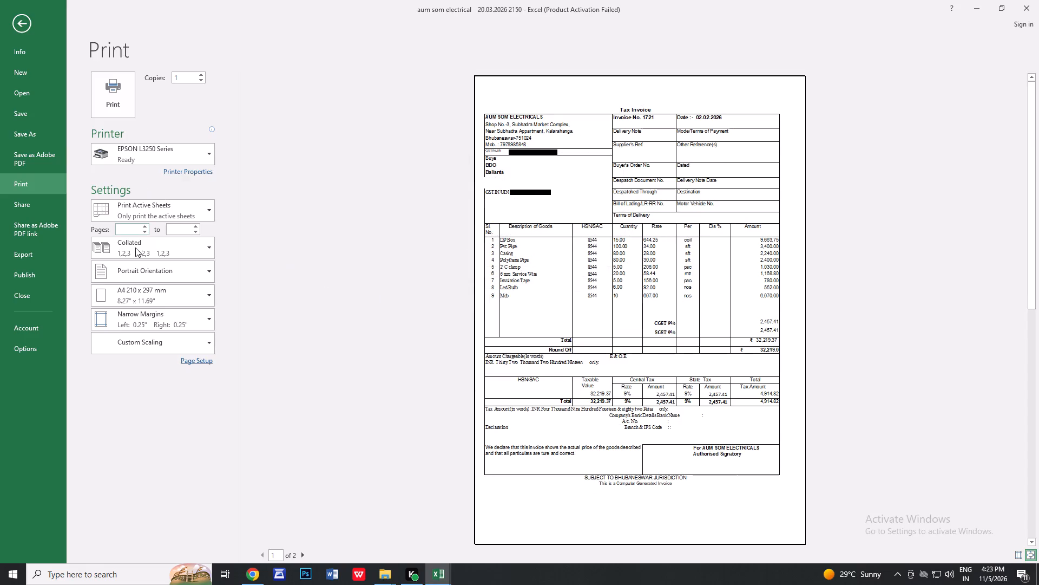
# Print only page 1 of invoice 1721 on the EPSON L3250 Series printer.
pyautogui.click(142, 229)
pyautogui.click(197, 229)
pyautogui.click(114, 99)
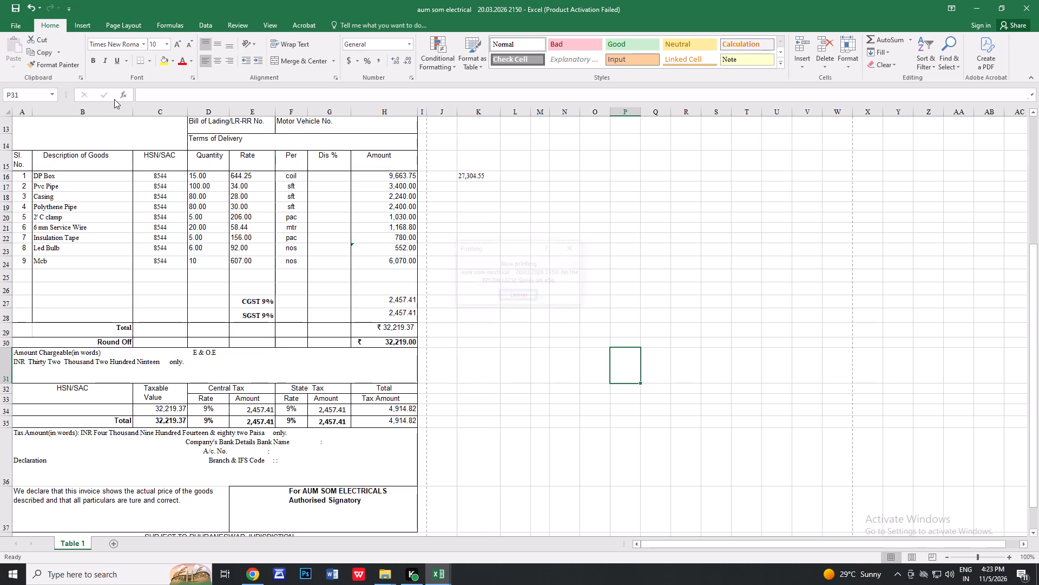